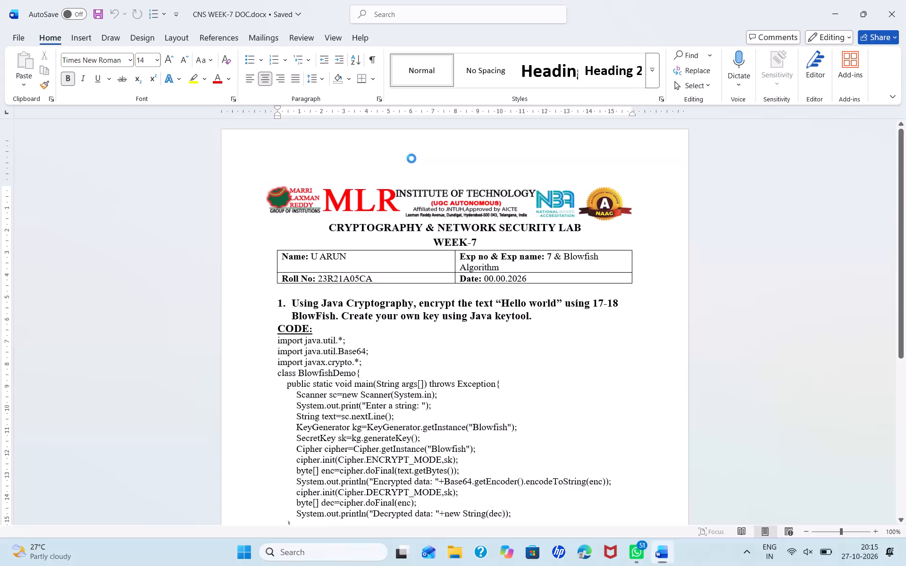
Delete the existing student name in the Name cell of the header table, keeping only the initial.
left_click(369, 254)
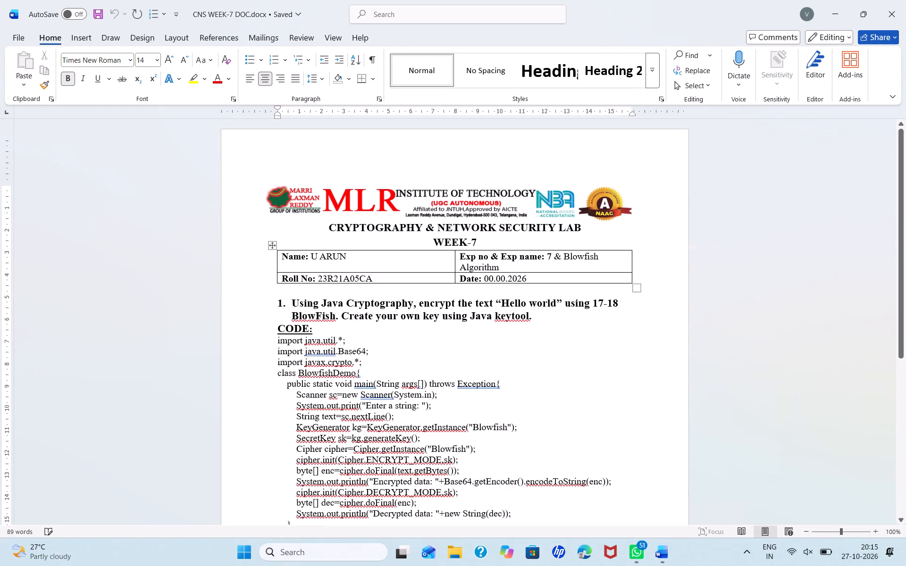
key("BackSpace")
key("BackSpace")
key("BackSpace")
key("BackSpace")
key("BackSpace")
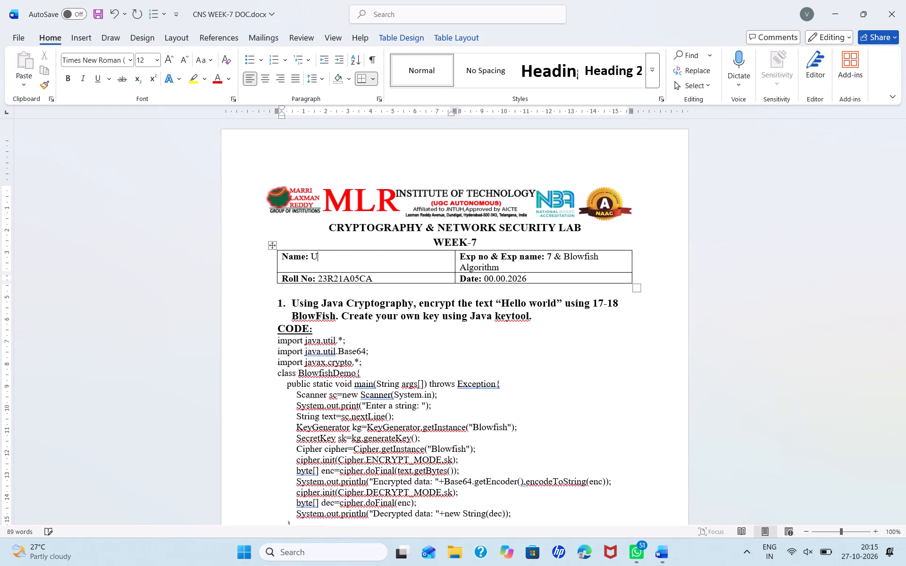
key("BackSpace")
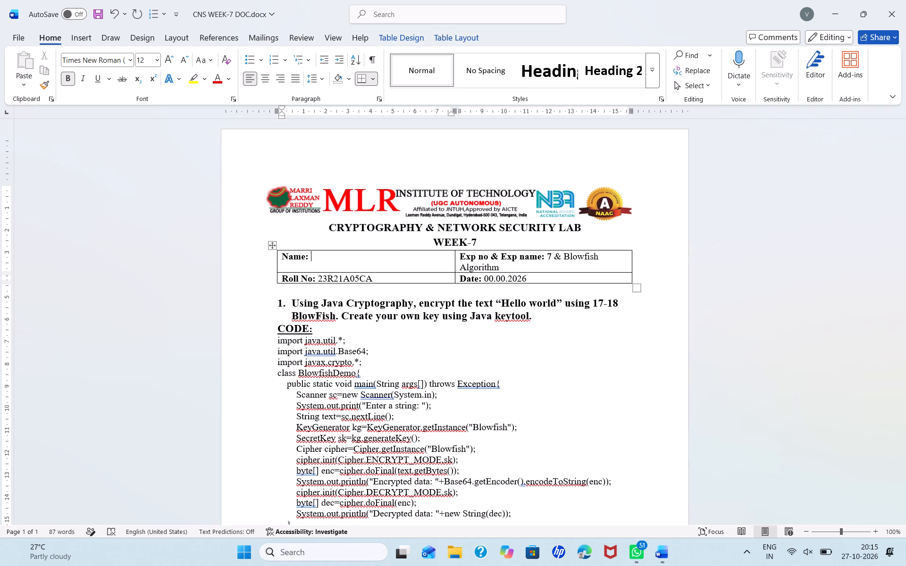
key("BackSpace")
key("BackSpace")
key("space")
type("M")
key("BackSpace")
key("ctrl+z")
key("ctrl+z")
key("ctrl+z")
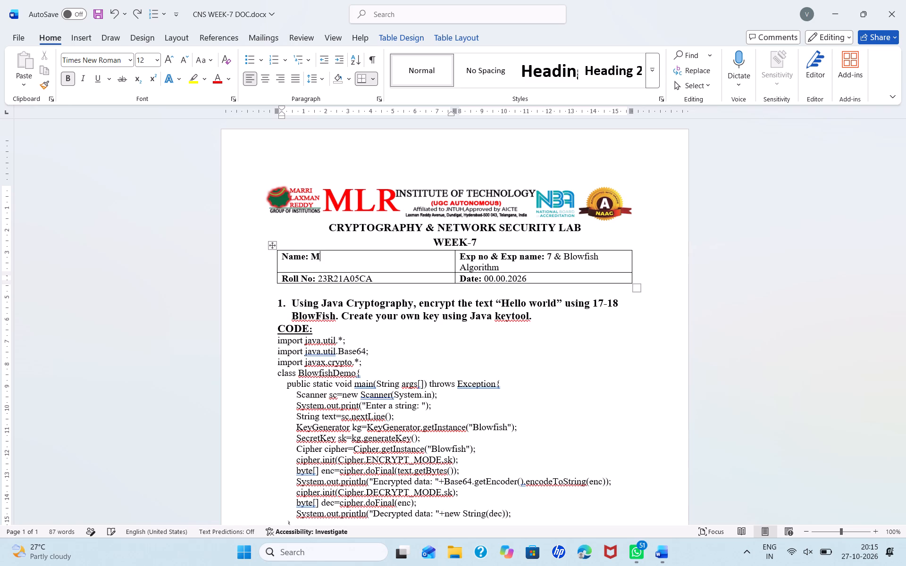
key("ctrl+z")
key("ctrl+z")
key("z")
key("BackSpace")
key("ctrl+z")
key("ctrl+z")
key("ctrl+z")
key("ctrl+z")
Enter the new student's name in regular weight in the Name cell and remove the leftover initial before it.
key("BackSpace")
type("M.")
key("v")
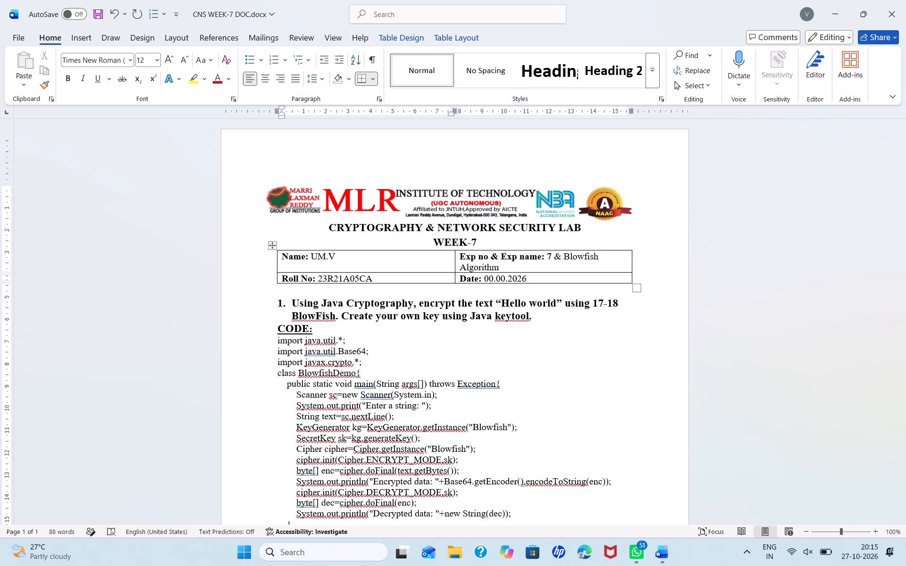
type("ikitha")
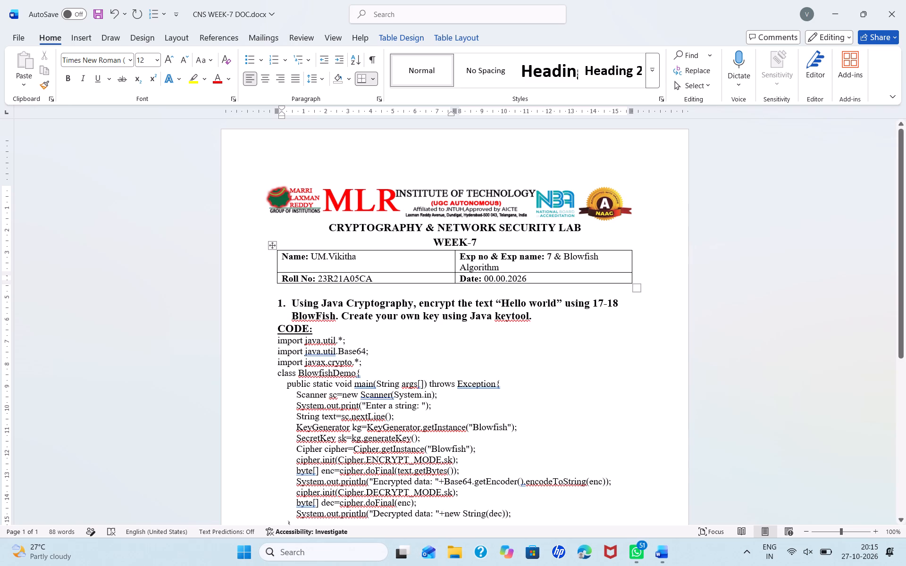
left_click(315, 257)
key("BackSpace")
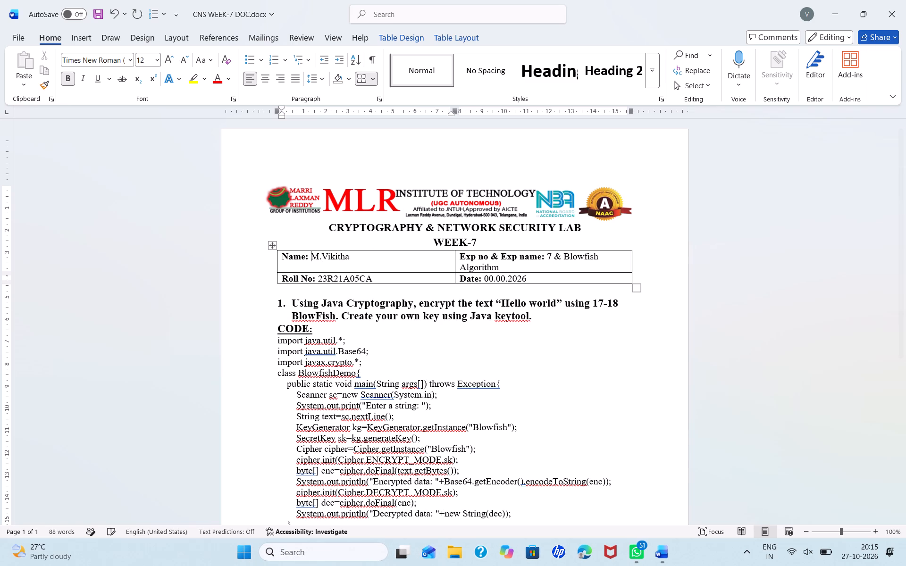
Replace the last two characters of the roll number in the header table with the new student's ending.
left_click(374, 278)
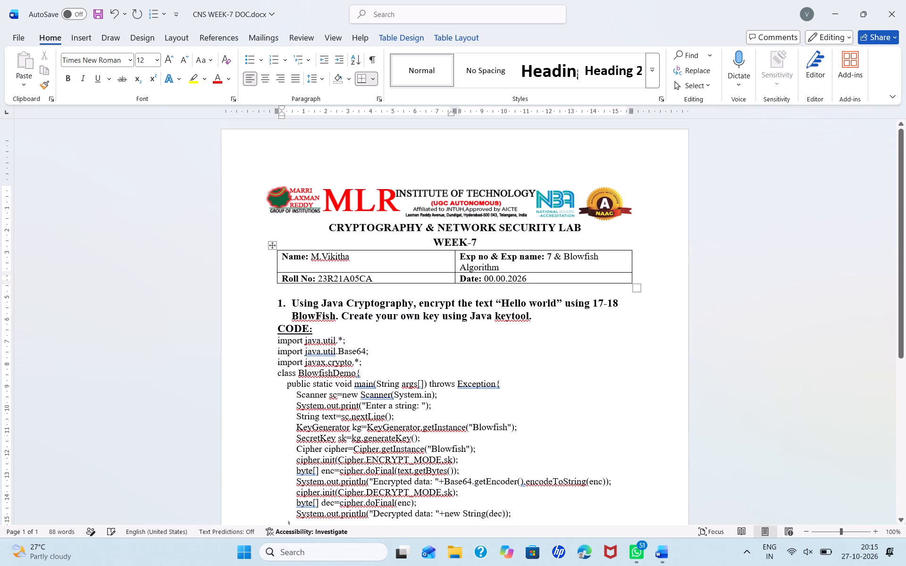
key("BackSpace")
key("BackSpace")
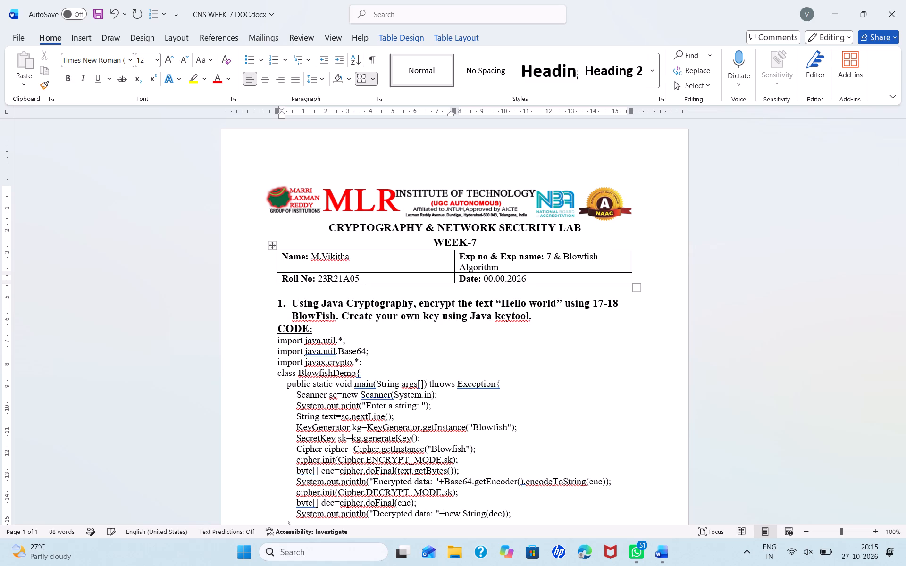
Start saving a copy of the Word document and open its file name for editing.
scroll(510, 463, "down", 2)
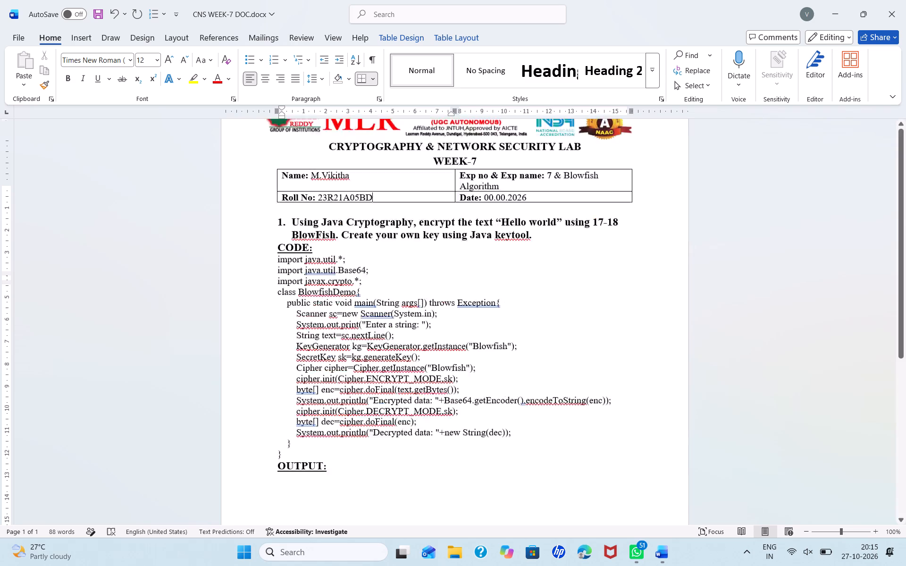
scroll(510, 463, "down", 4)
scroll(510, 463, "up", 3)
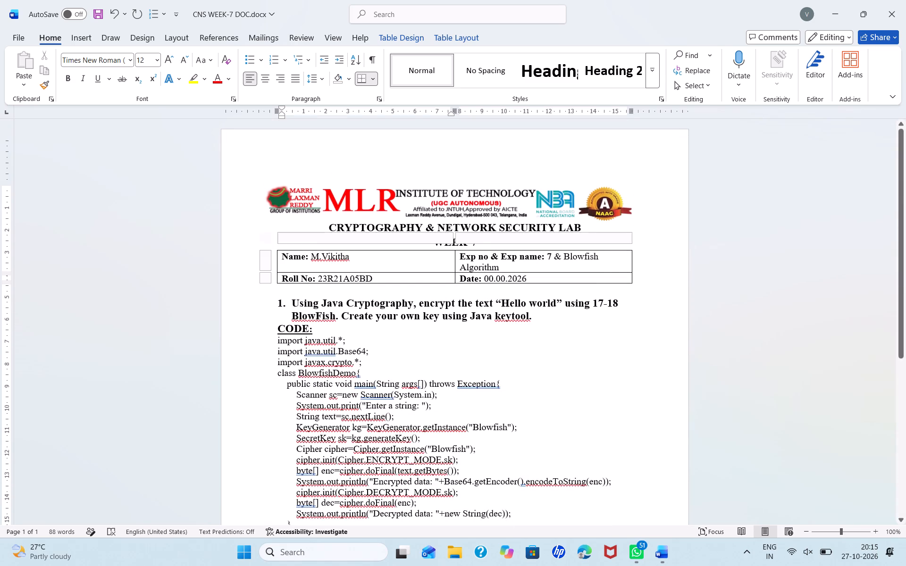
left_click(27, 41)
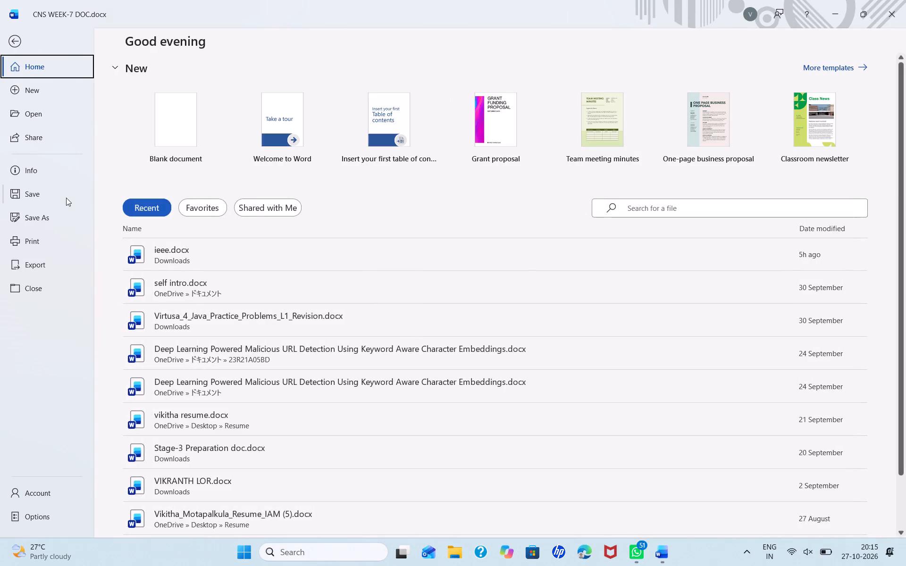
left_click(45, 221)
left_click(129, 275)
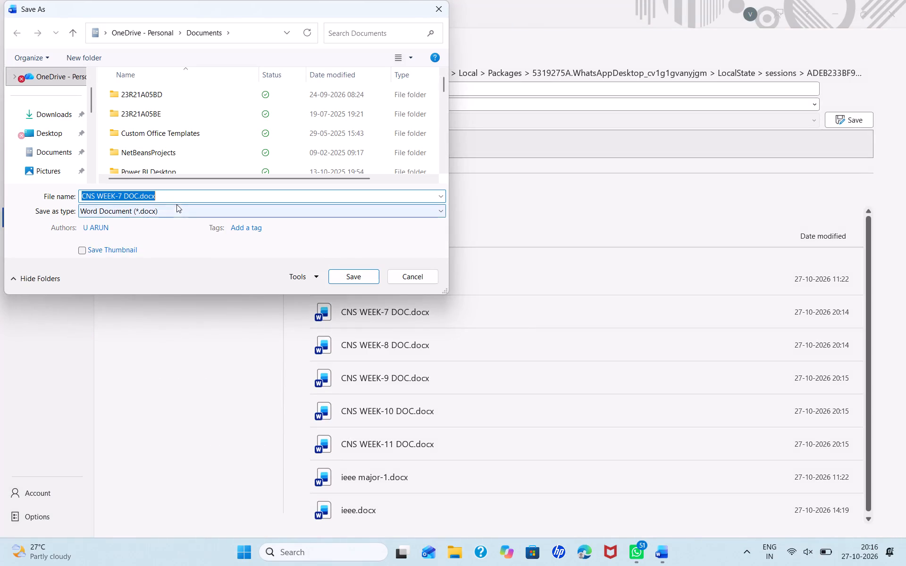
left_click(173, 197)
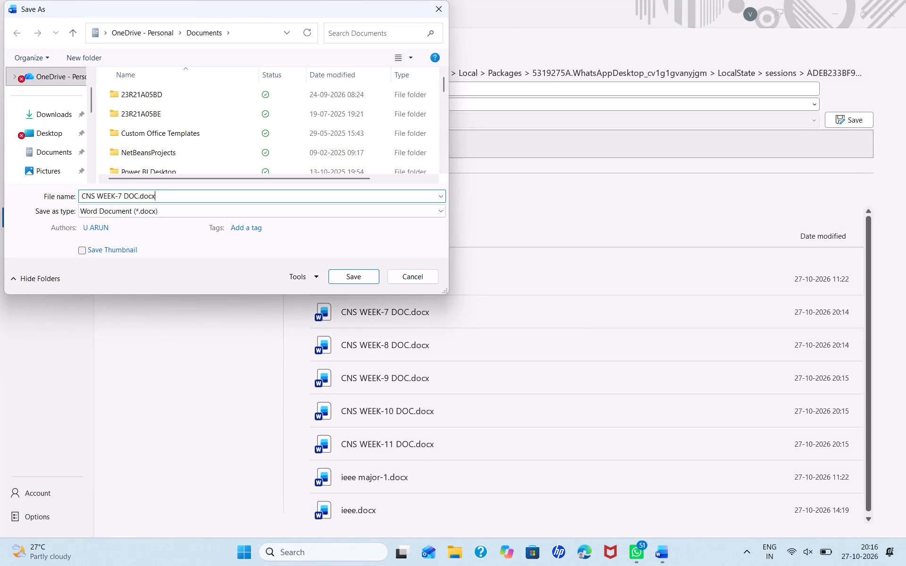
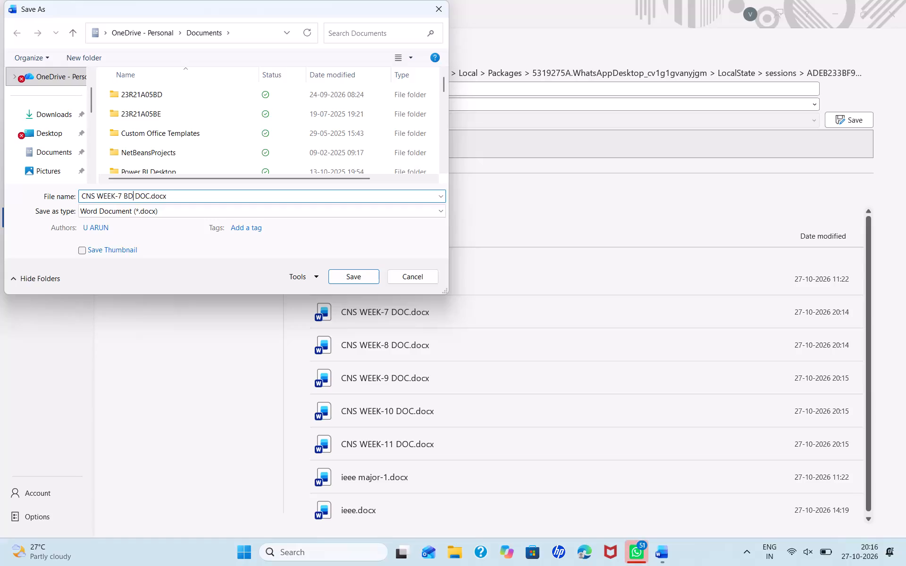
Save the CNS WEEK-7 BD DOC copy as a PDF in the Downloads folder and close the opened PDF.
left_click(121, 212)
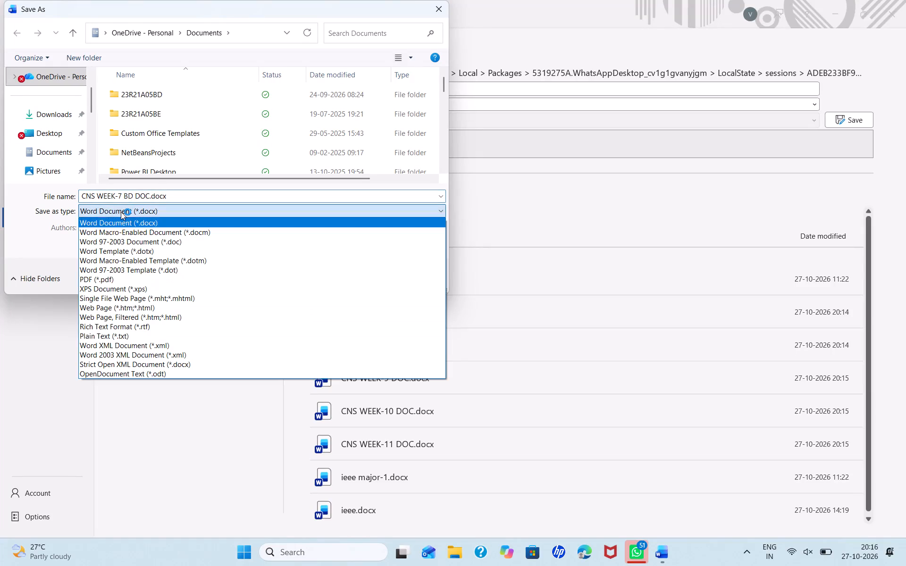
left_click(120, 279)
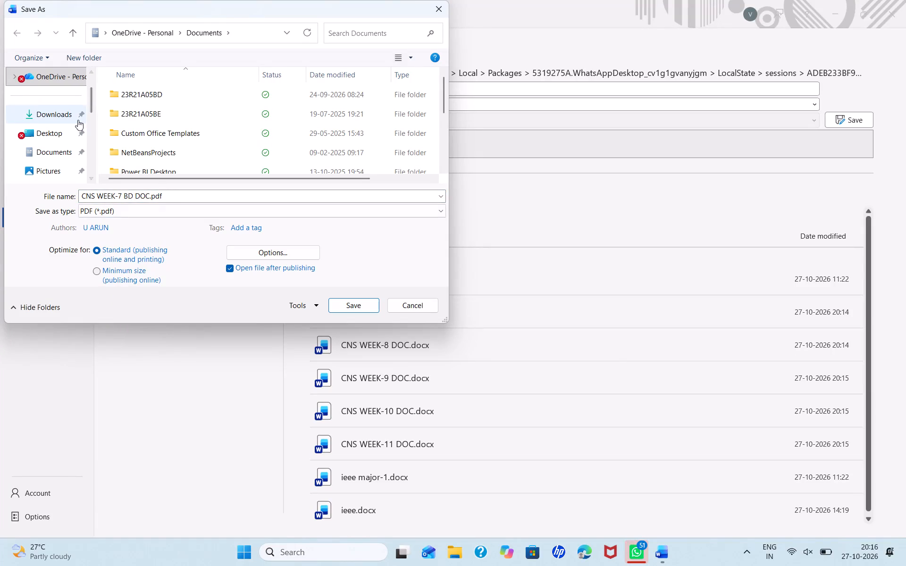
left_click(78, 120)
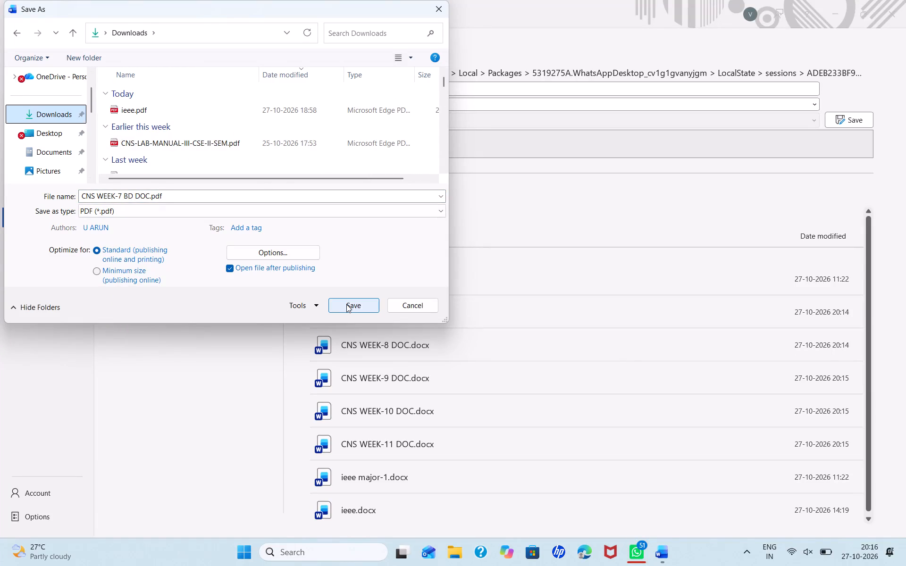
left_click(346, 304)
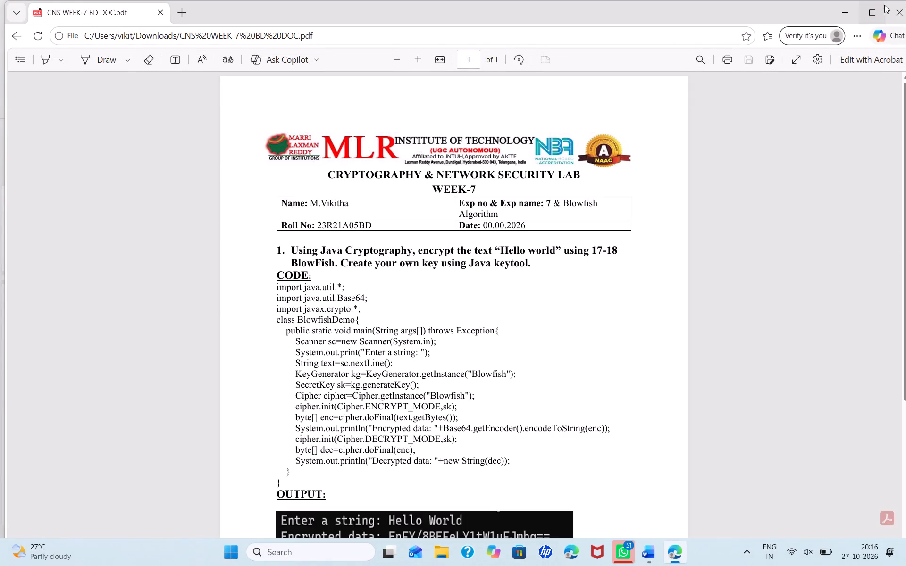
left_click(895, 10)
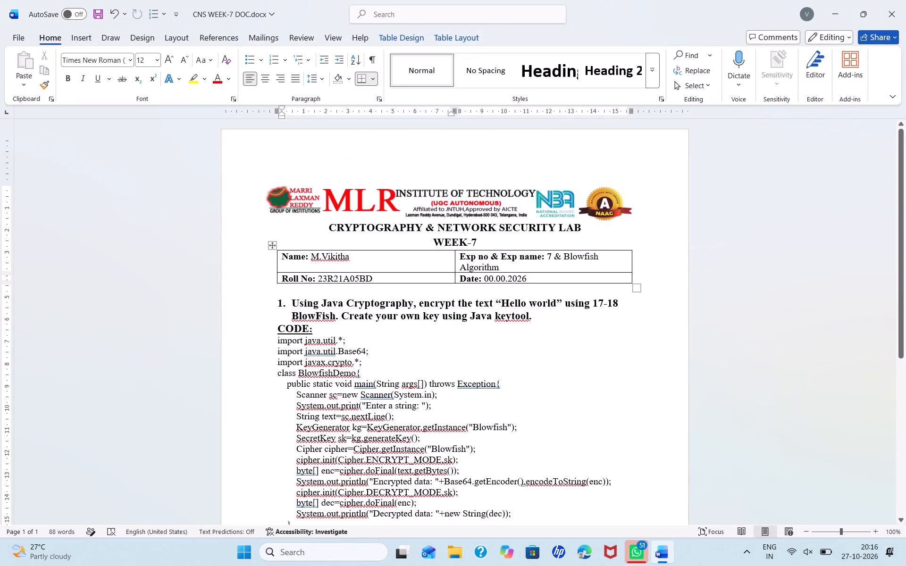
Replace the first name in the header table's Name cell with the second student's first name, keeping the initial.
left_click(355, 252)
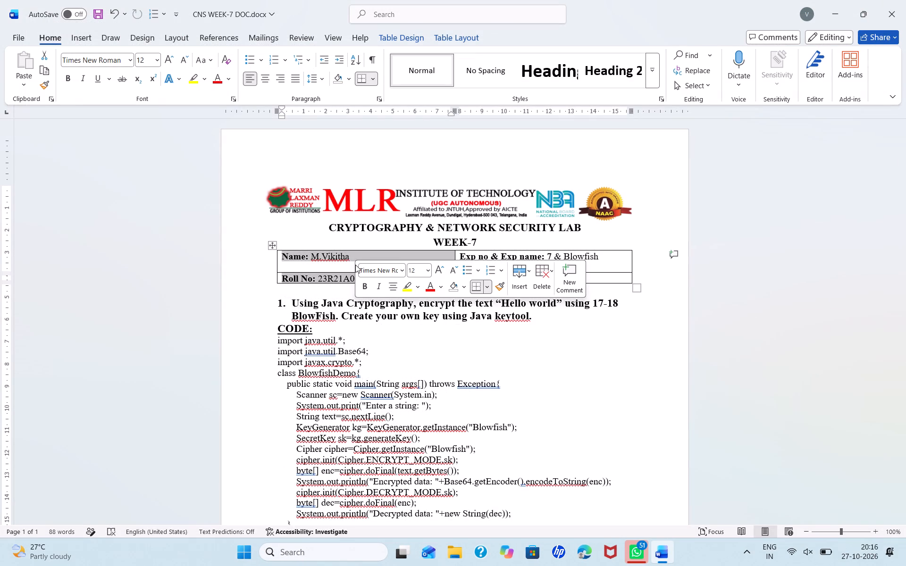
left_click(351, 261)
key("BackSpace")
key("BackSpace")
key("BackSpace")
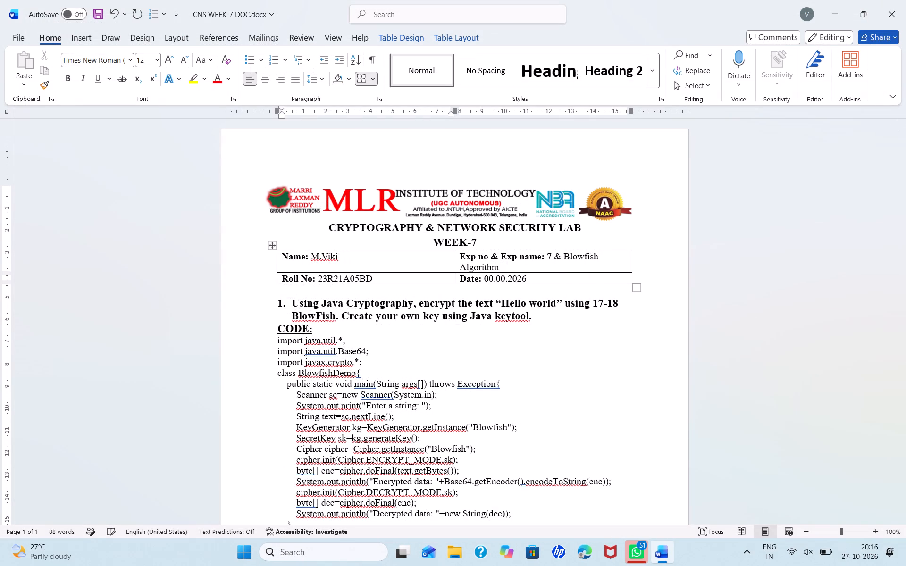
key("BackSpace")
key("BackSpace")
key("BackSpace")
key("i")
key("BackSpace")
type("ivek")
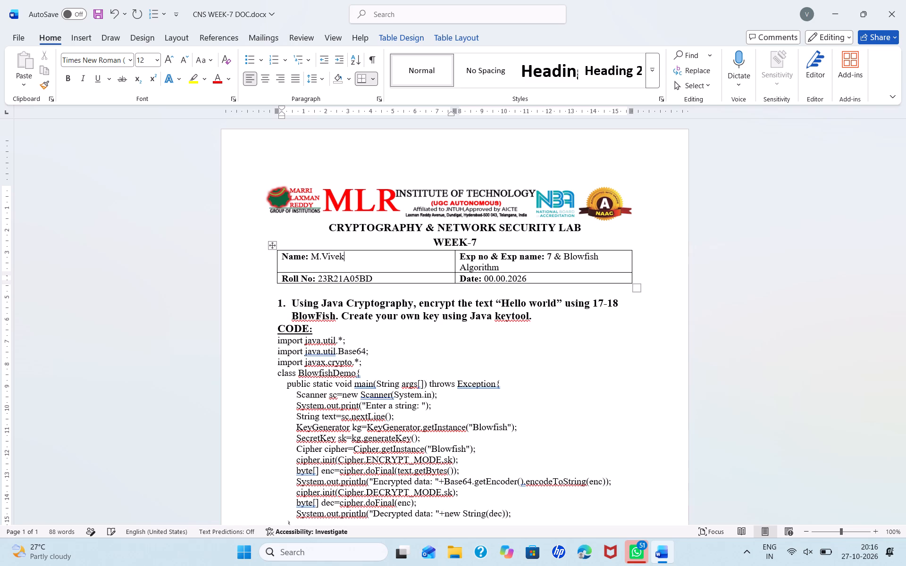
Replace the last two characters of the roll number in the header table with BE.
left_click(377, 278)
key("BackSpace")
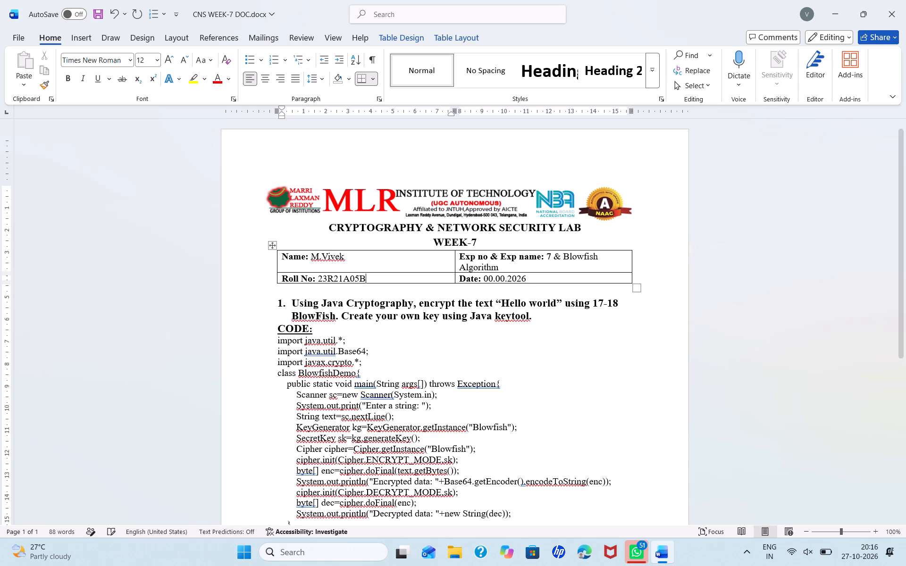
key("BackSpace")
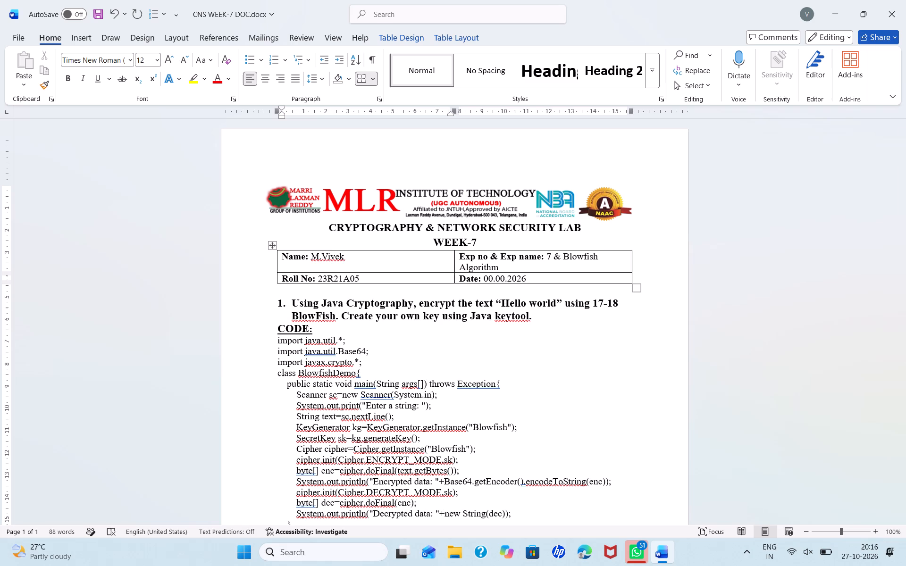
type("BE")
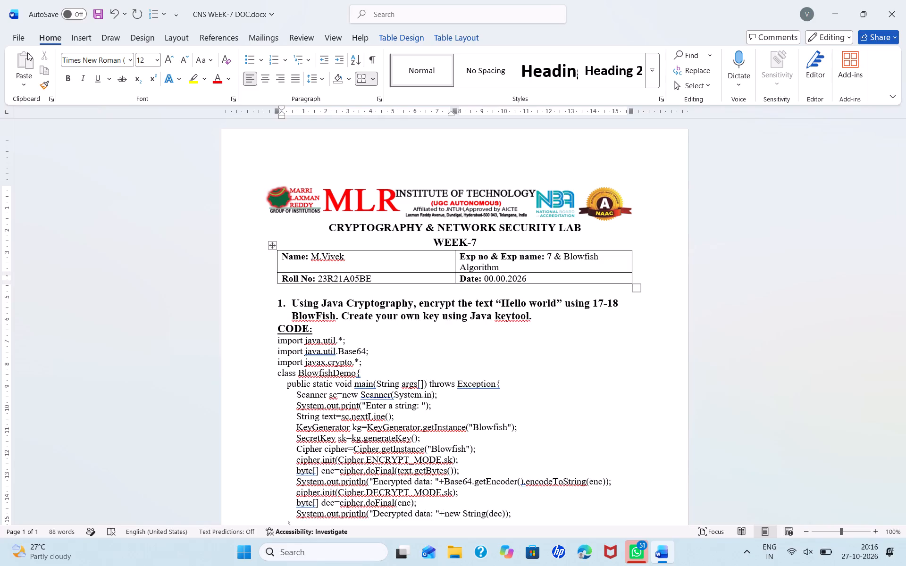
Save a copy of the document as a PDF named CNS WEEK-7 BE DOC in the Downloads folder.
left_click(21, 37)
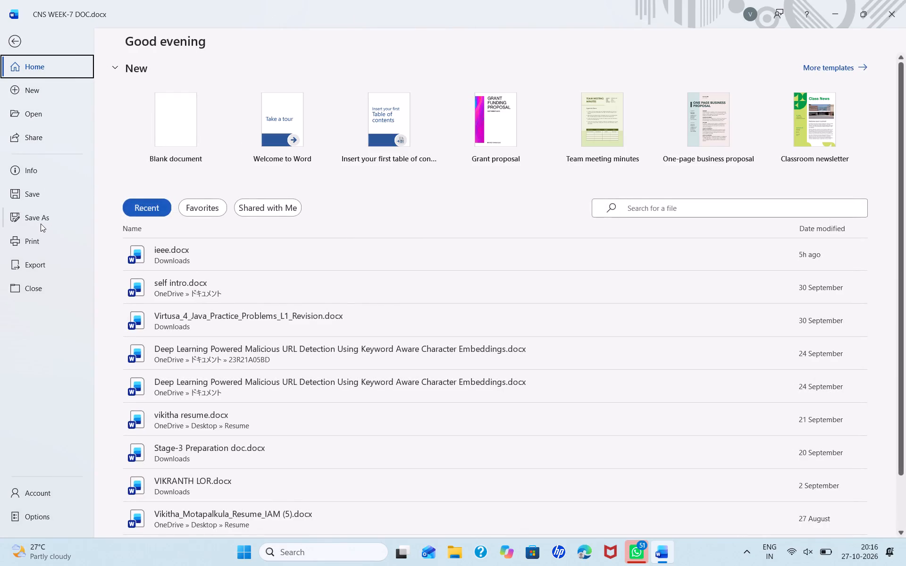
left_click(41, 224)
left_click(155, 271)
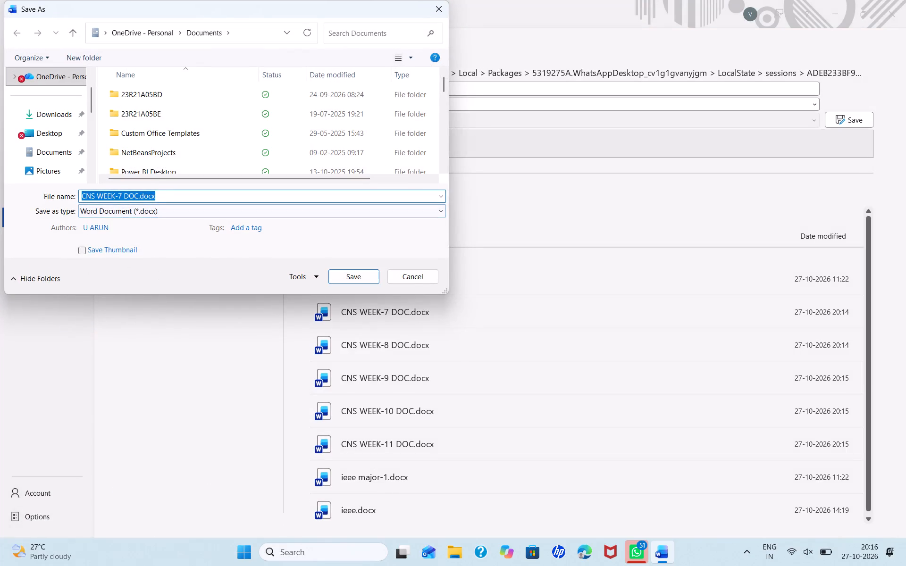
left_click(123, 196)
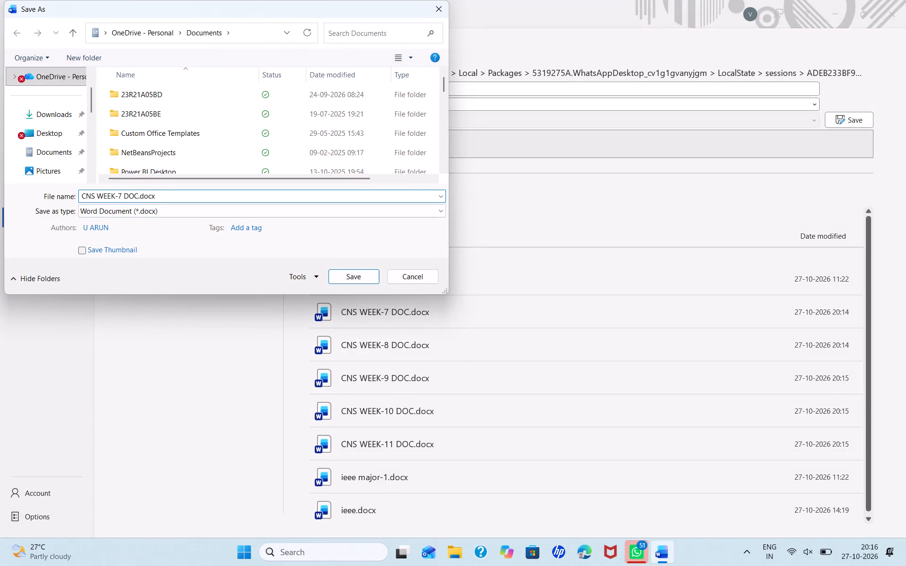
type("BE")
key("space")
left_click(114, 208)
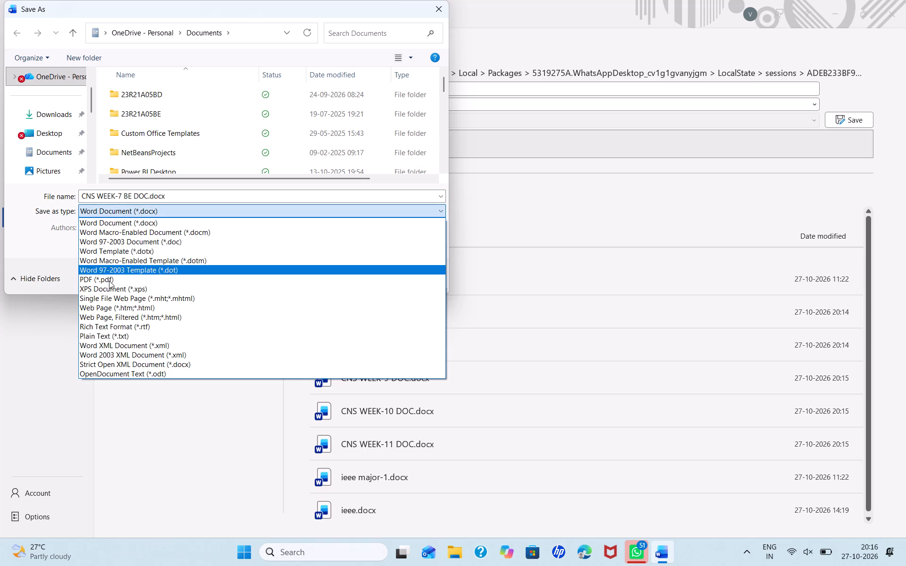
left_click(103, 274)
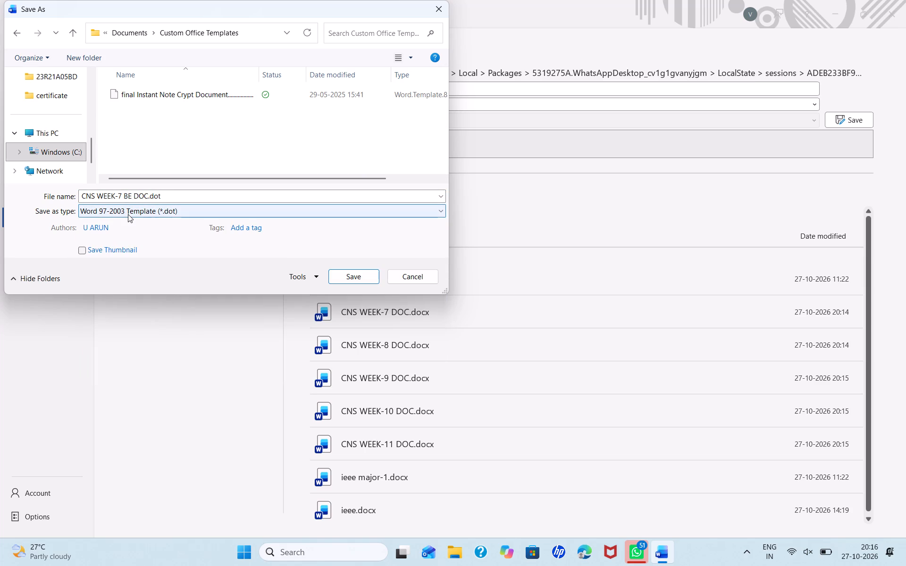
left_click(128, 214)
left_click(108, 276)
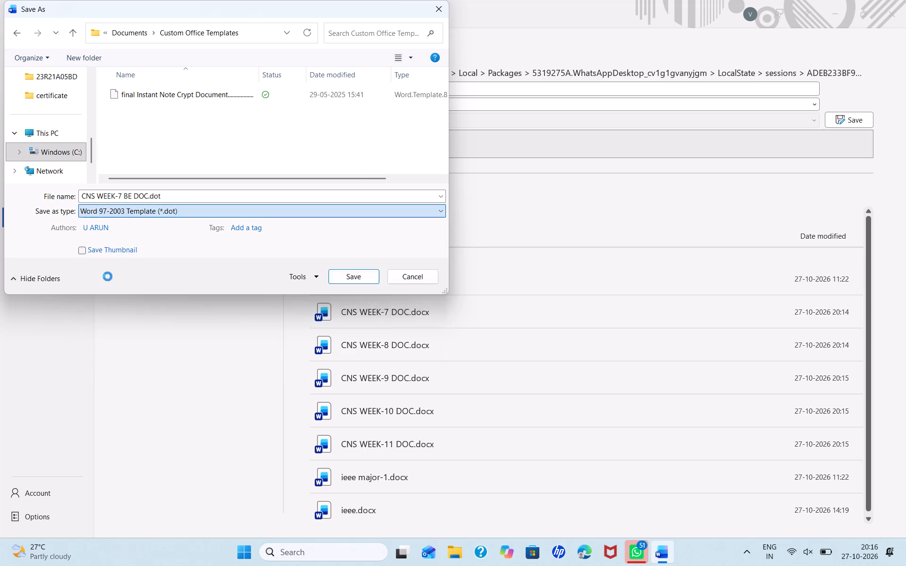
scroll(38, 133, "up", 3)
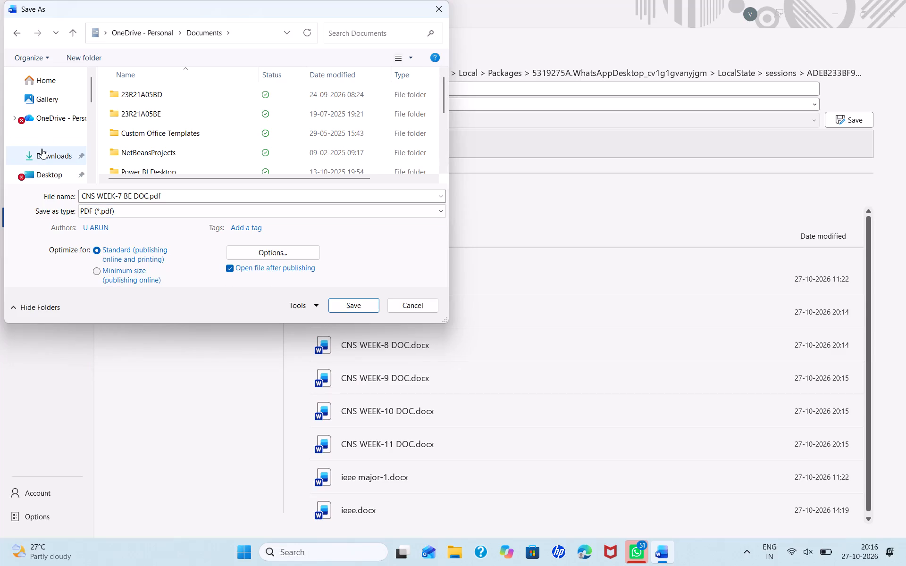
left_click(42, 149)
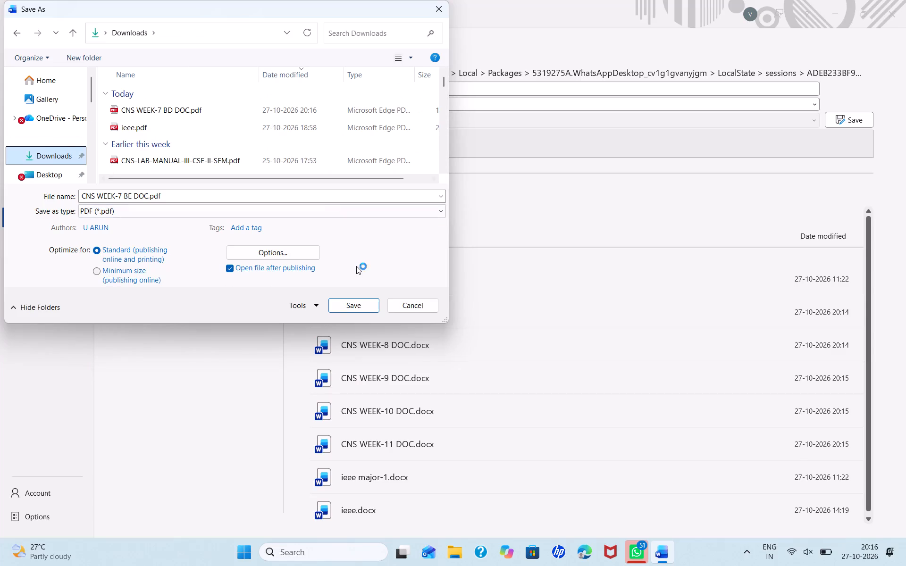
Finish publishing the CNS WEEK-7 BE DOC PDF to the Downloads folder, look over the opened PDF and close it.
left_click(346, 301)
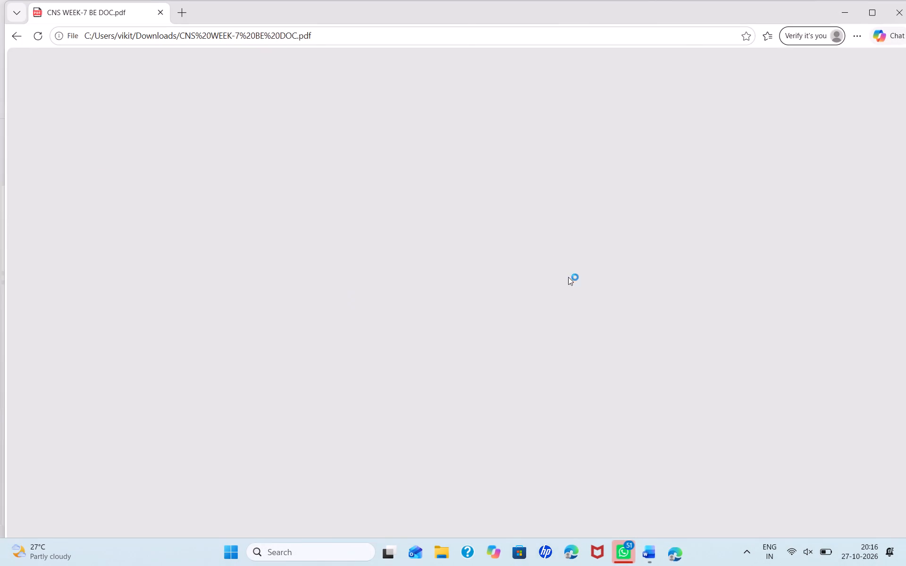
scroll(607, 359, "down", 4)
scroll(607, 359, "up", 3)
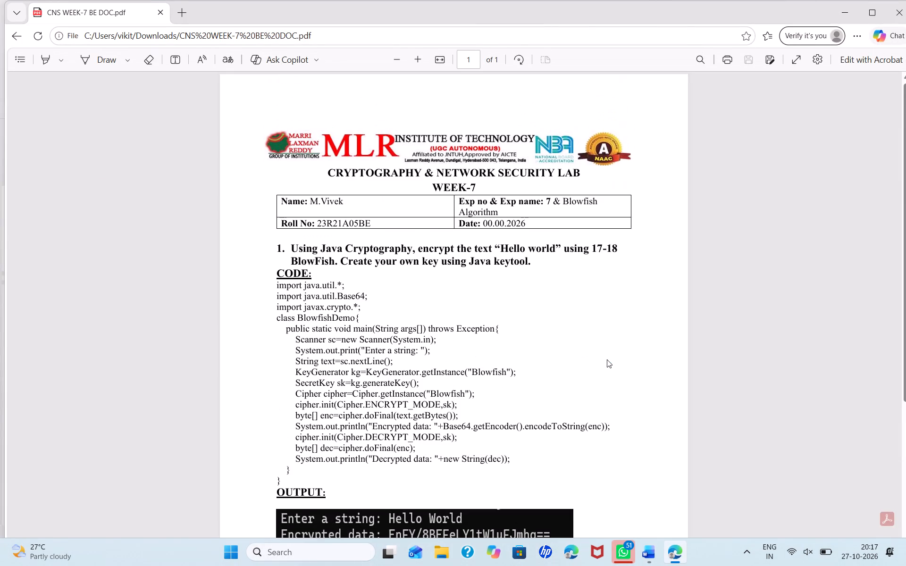
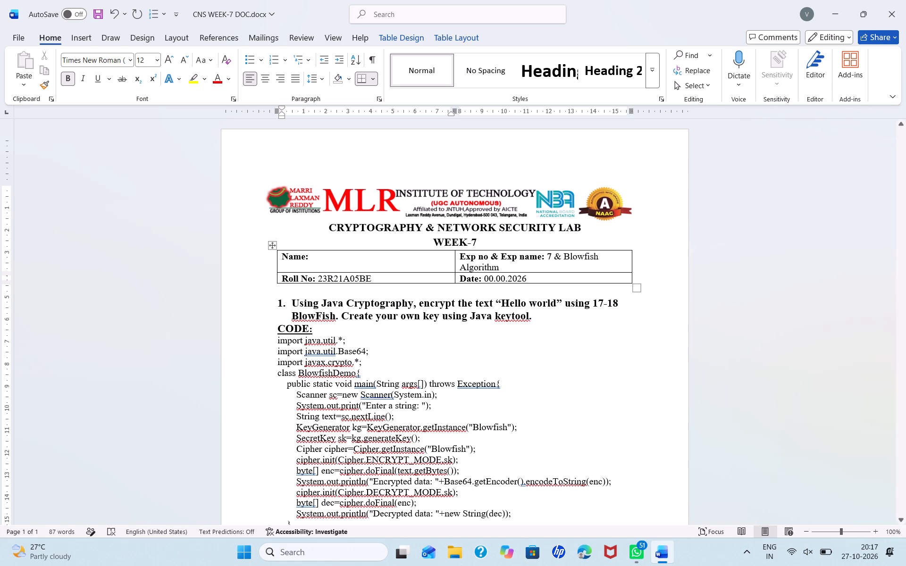
Replace the last two characters of the roll number in the header table with CG.
left_click(383, 278)
key("BackSpace")
key("BackSpace")
Enter the third student's initial and first name in the empty Name cell of the header table.
left_click(339, 260)
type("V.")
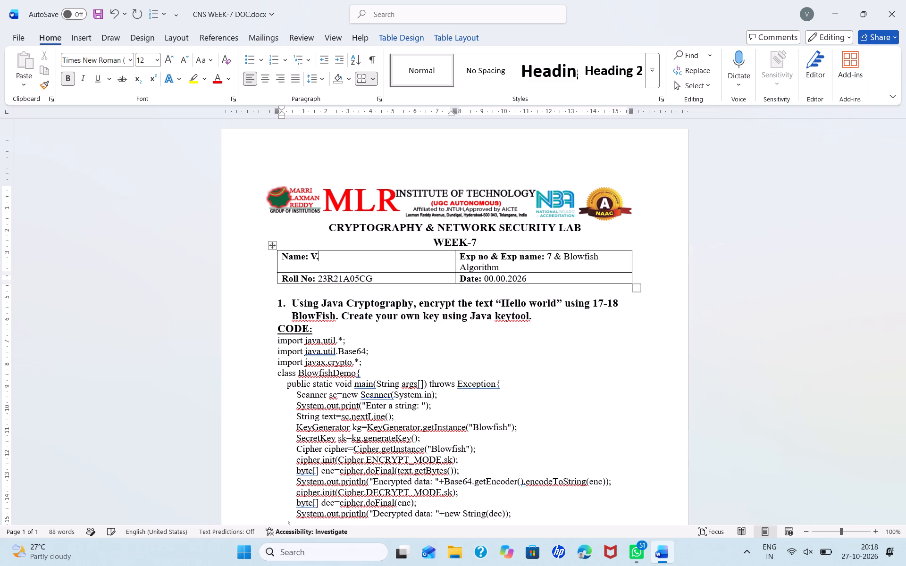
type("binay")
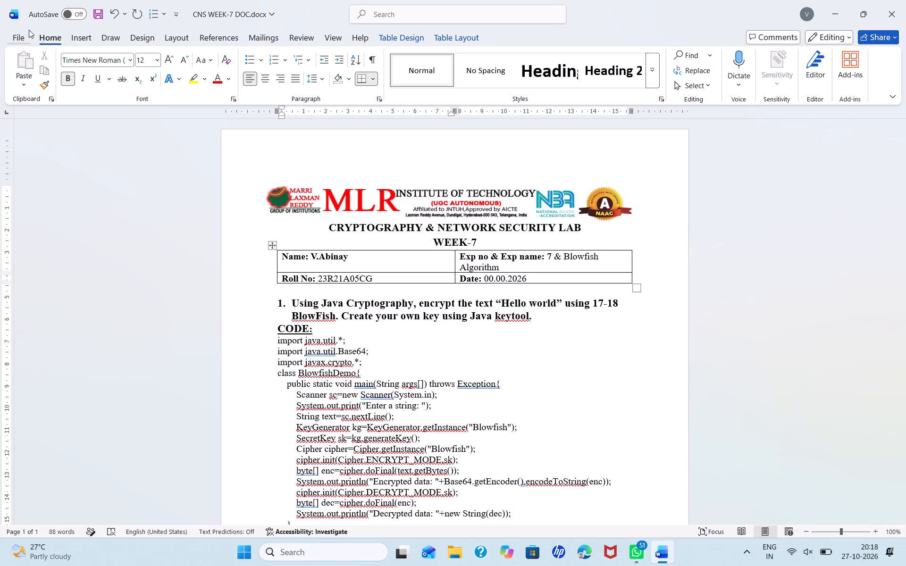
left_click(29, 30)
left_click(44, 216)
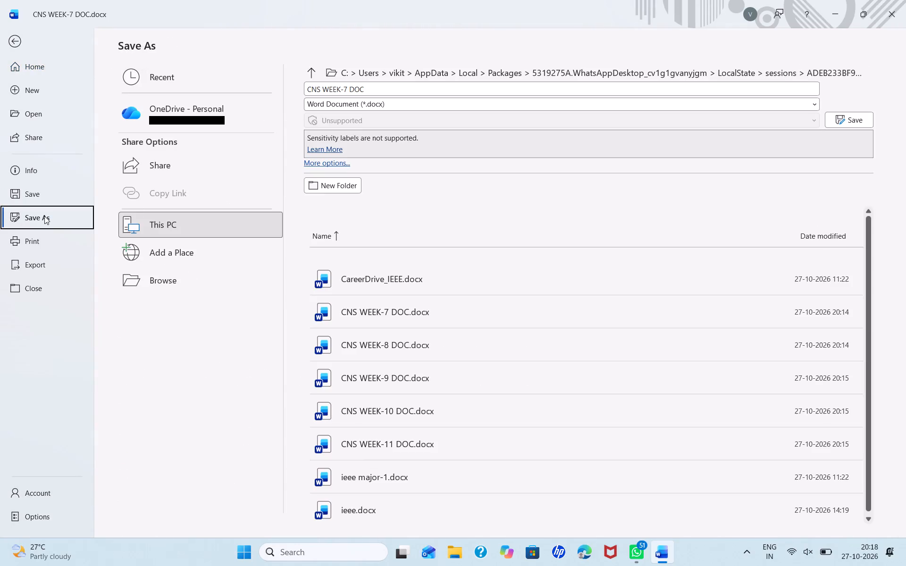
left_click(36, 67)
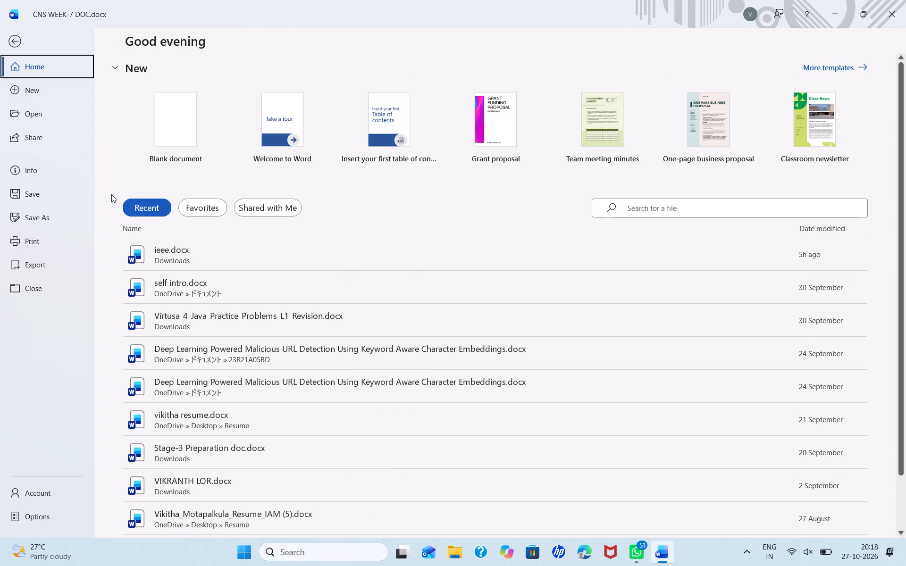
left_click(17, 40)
Remove the bold formatting from the student's name in the header table, leaving the Name label bold.
left_click_drag(350, 260, 329, 253)
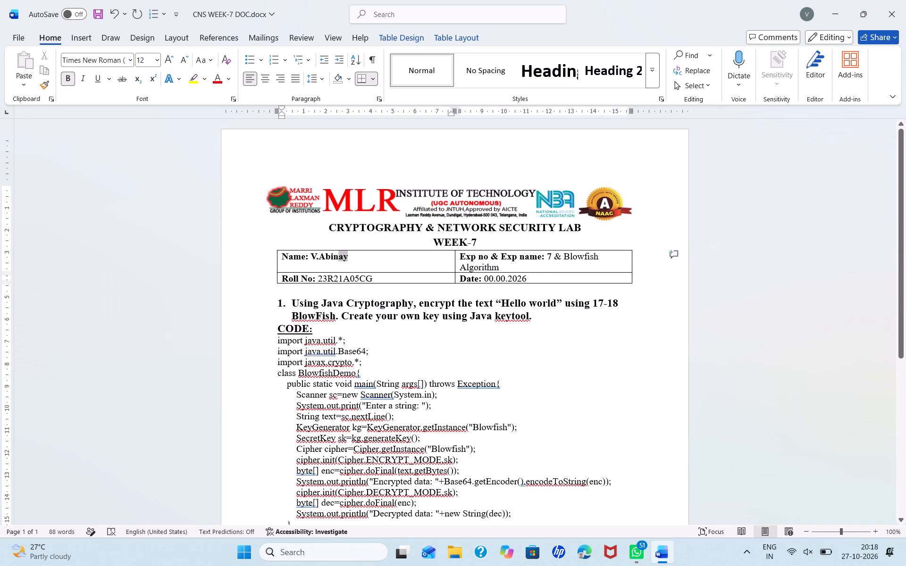
left_click_drag(329, 253, 312, 253)
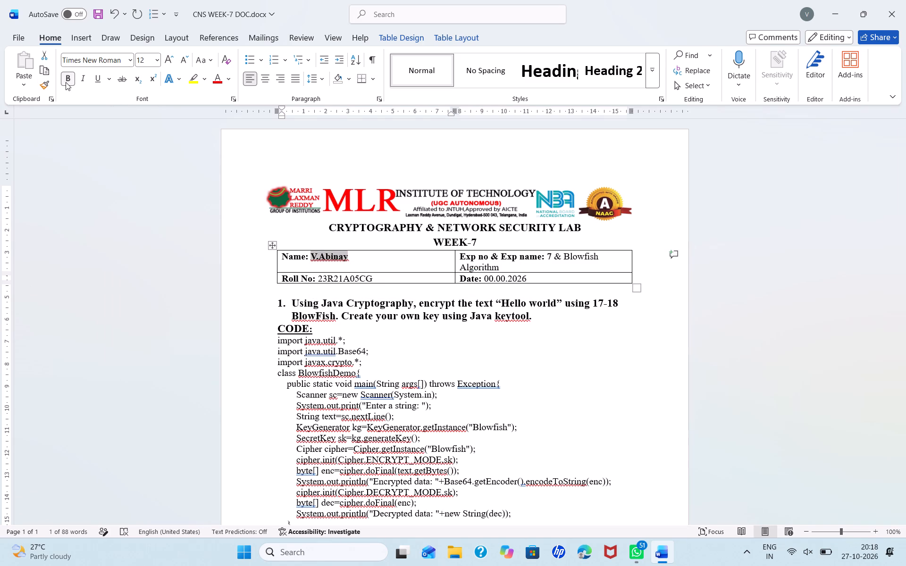
left_click(66, 82)
Save a copy of the document as a PDF named CNS WEEK-7 CG DOC in the Downloads folder and close the opened PDF.
left_click(4, 36)
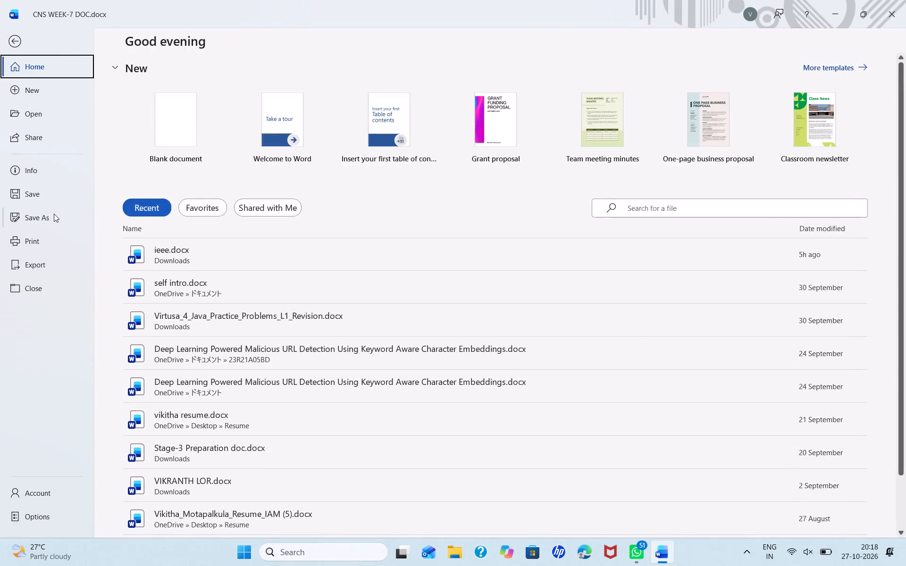
left_click(54, 214)
left_click(183, 271)
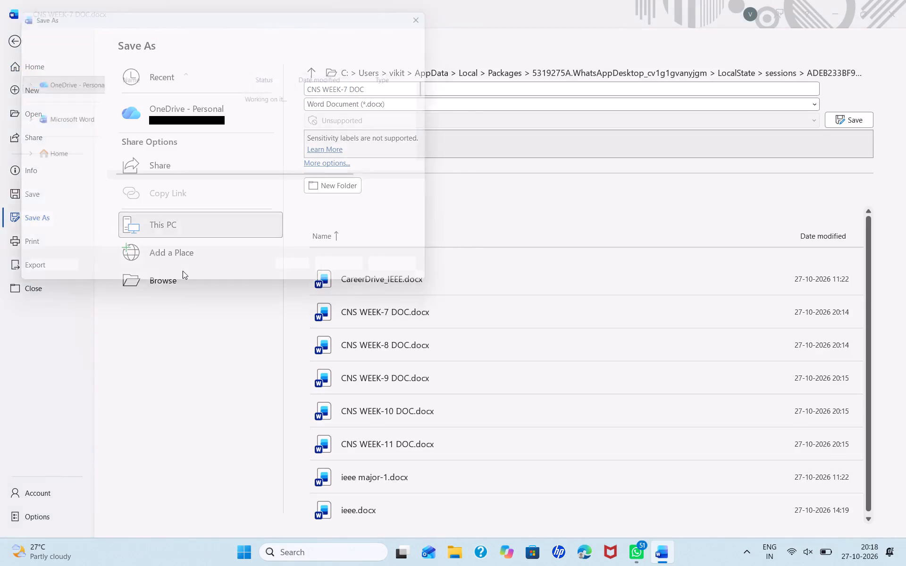
left_click(121, 192)
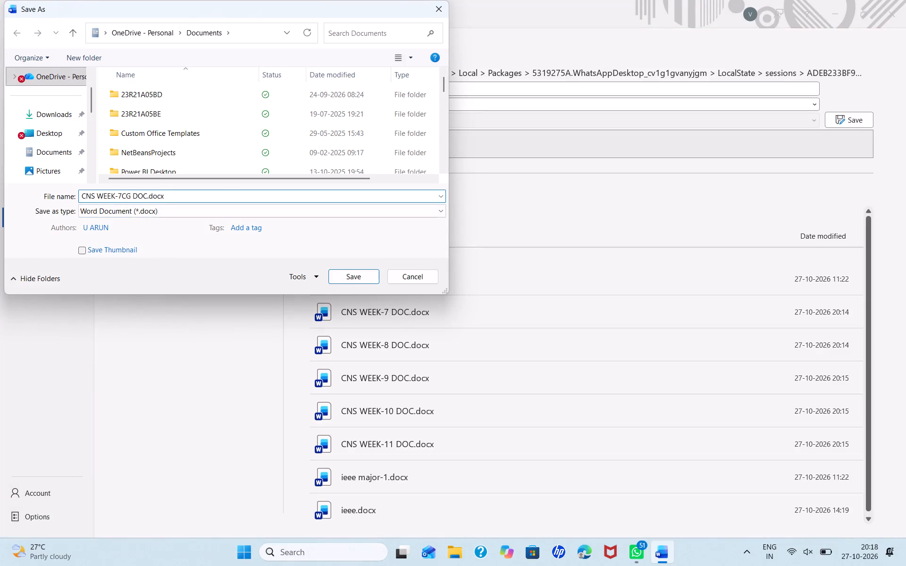
key("Left")
key("Left")
key("space")
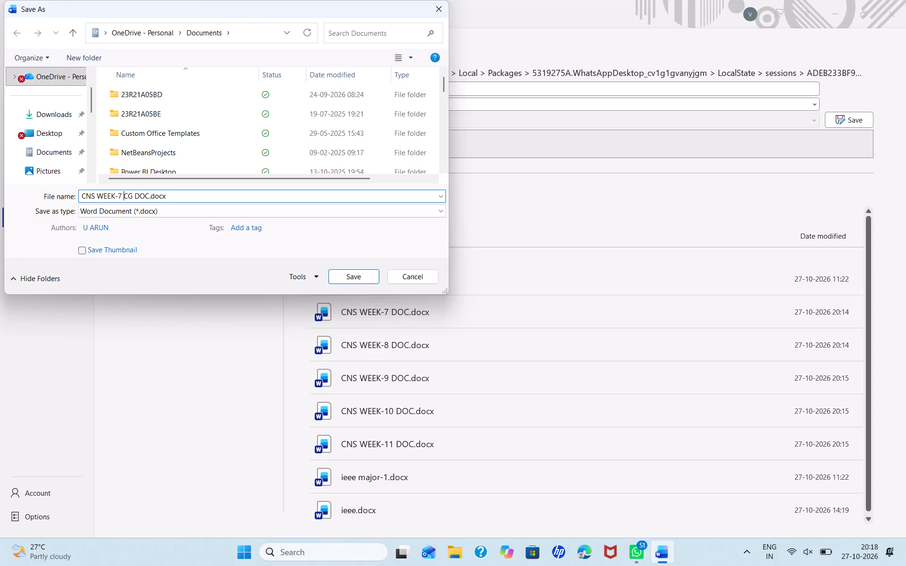
left_click(84, 206)
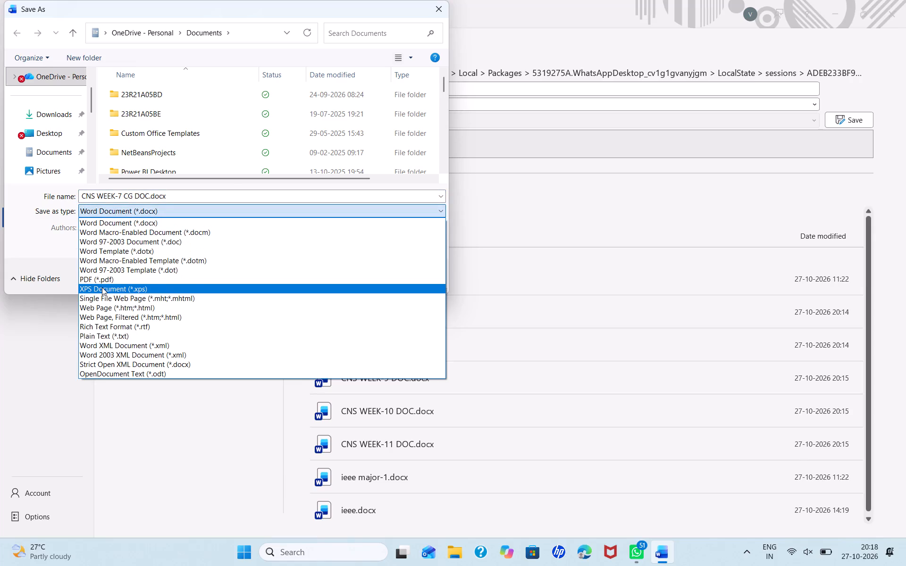
left_click(99, 282)
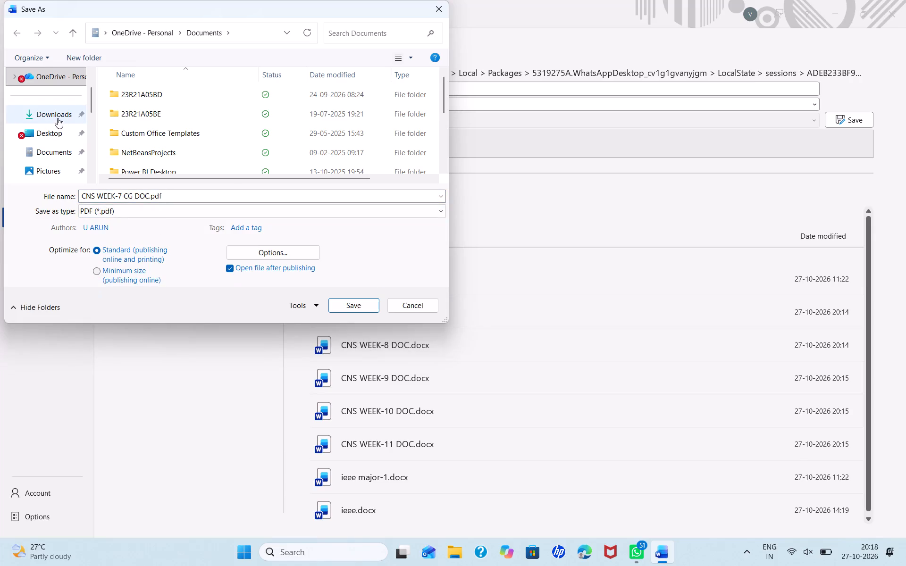
left_click(58, 118)
left_click(341, 309)
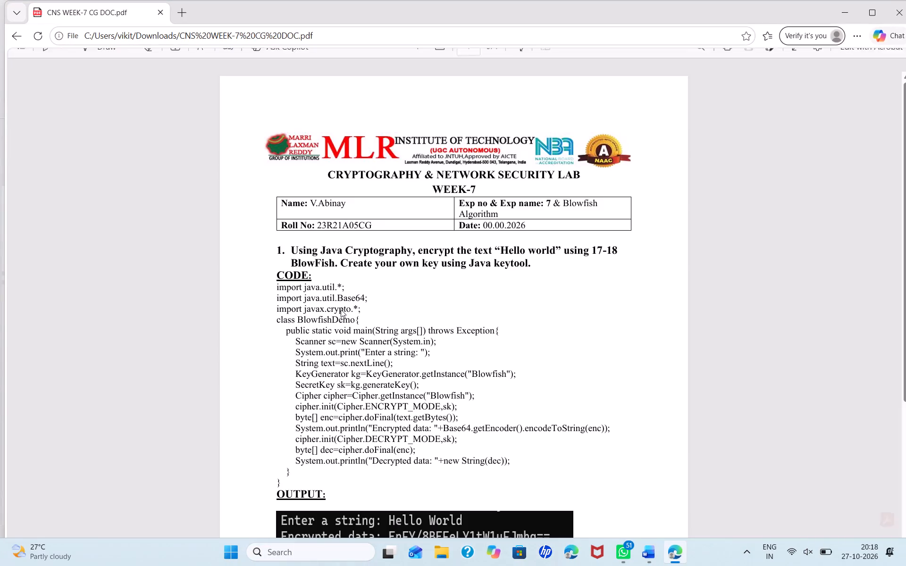
left_click(902, 10)
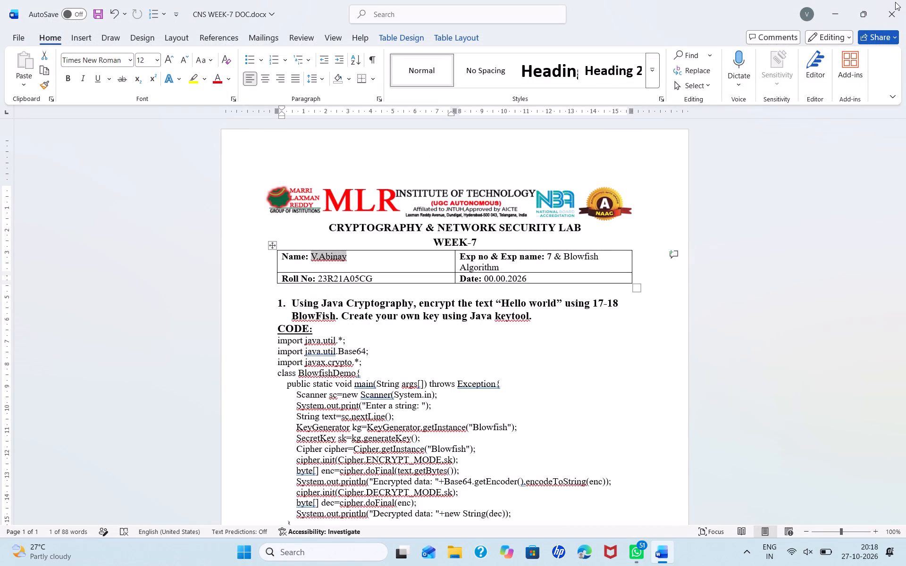
Close the CNS WEEK-7 DOC document without saving its changes.
left_click(895, 2)
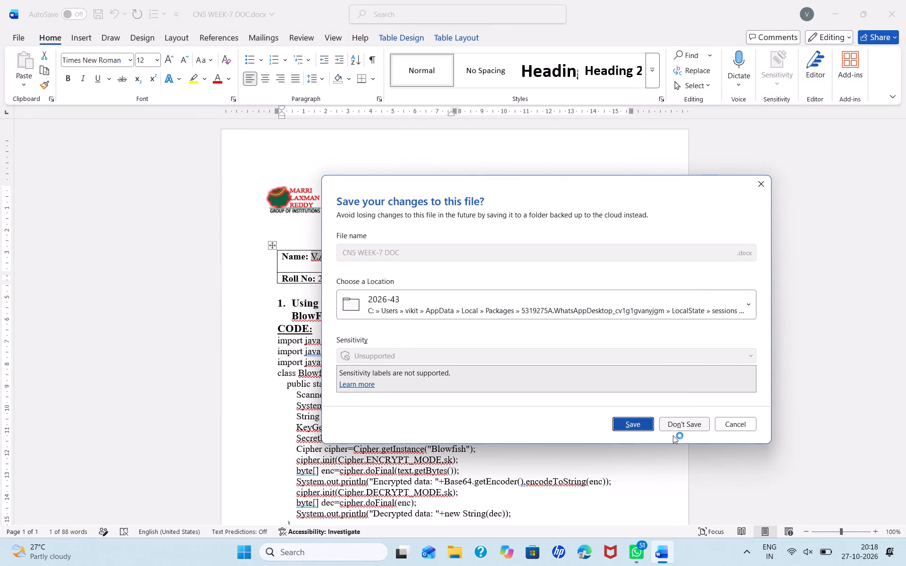
left_click(670, 432)
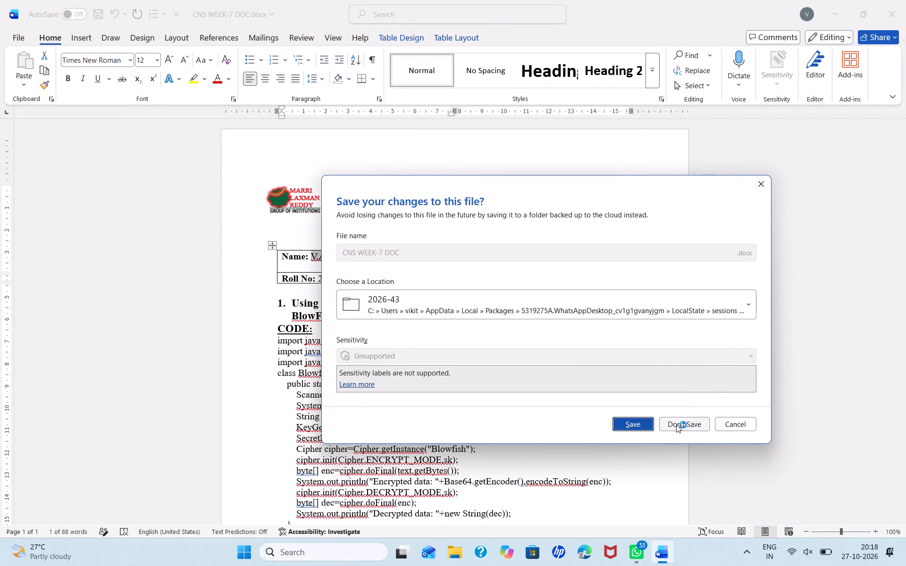
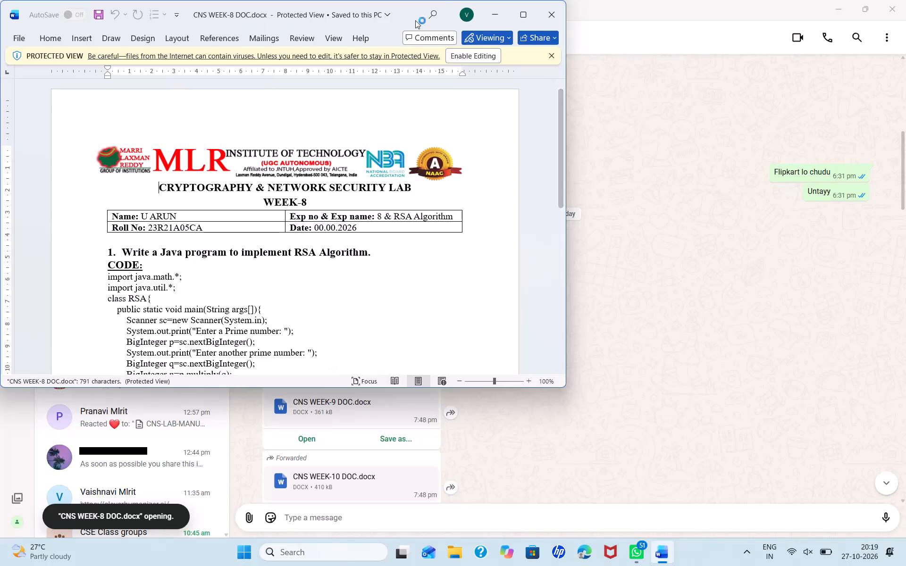
Maximise the CNS WEEK-8 DOC document window and enable editing.
left_click(521, 18)
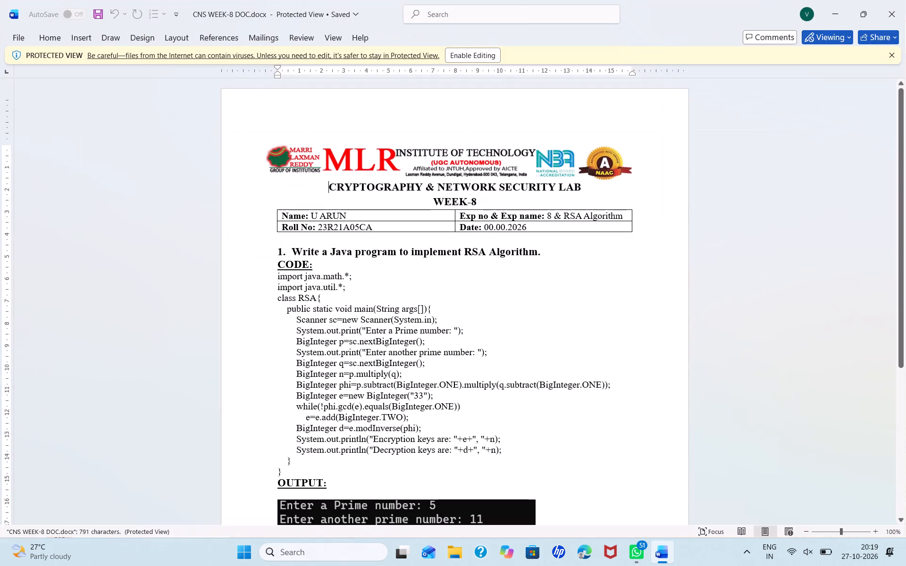
left_click(465, 60)
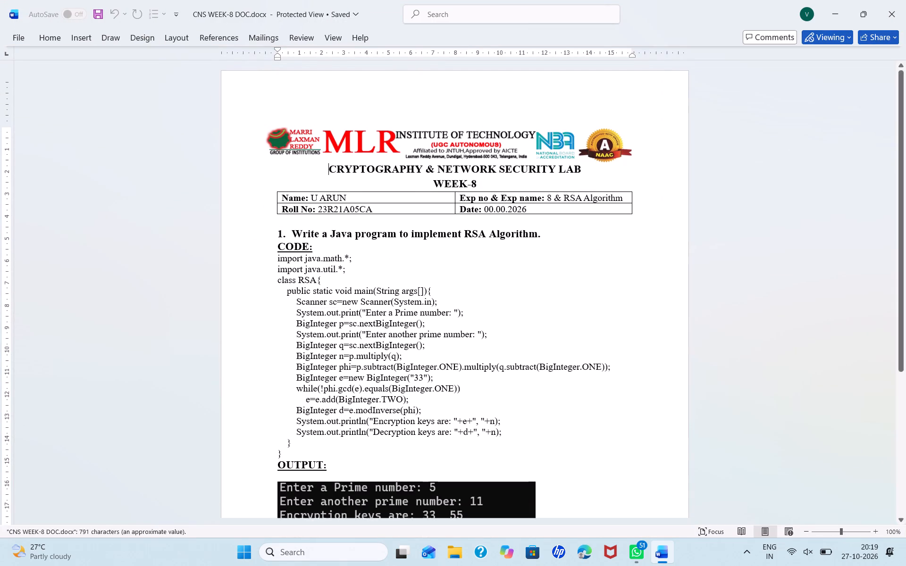
Replace the name in the header table's Name cell with the first student's initial and first name.
left_click(359, 255)
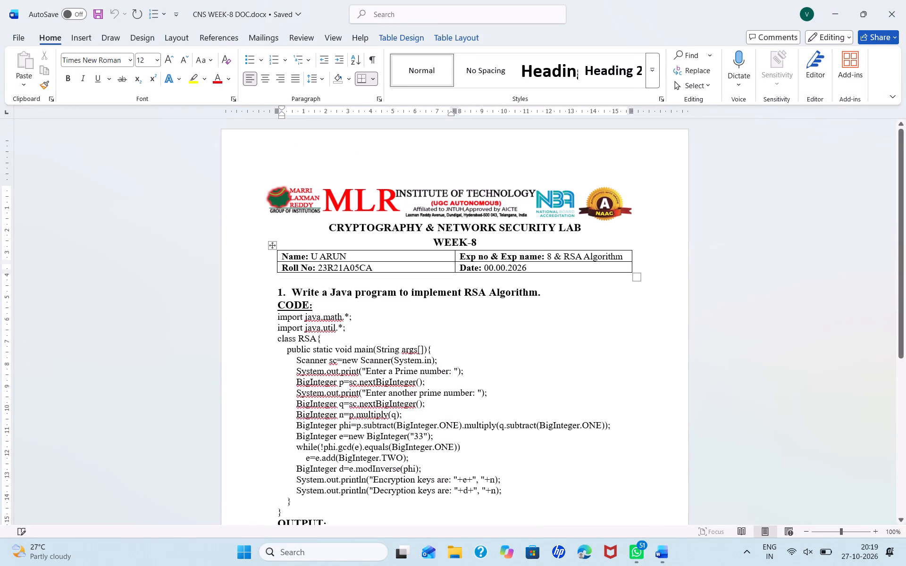
key("BackSpace")
key("BackSpace")
key("BackSpace")
key("BackSpace")
key("BackSpace")
key("BackSpace")
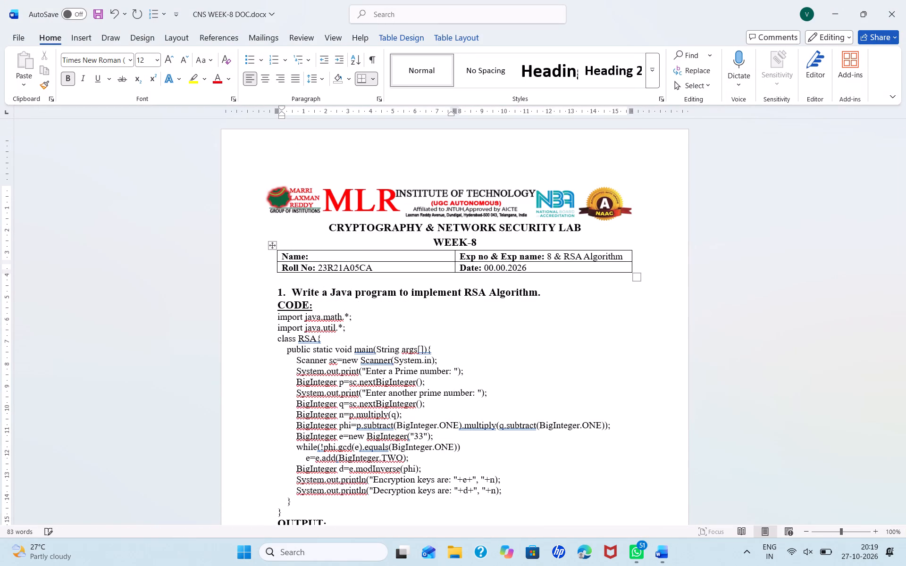
key("m")
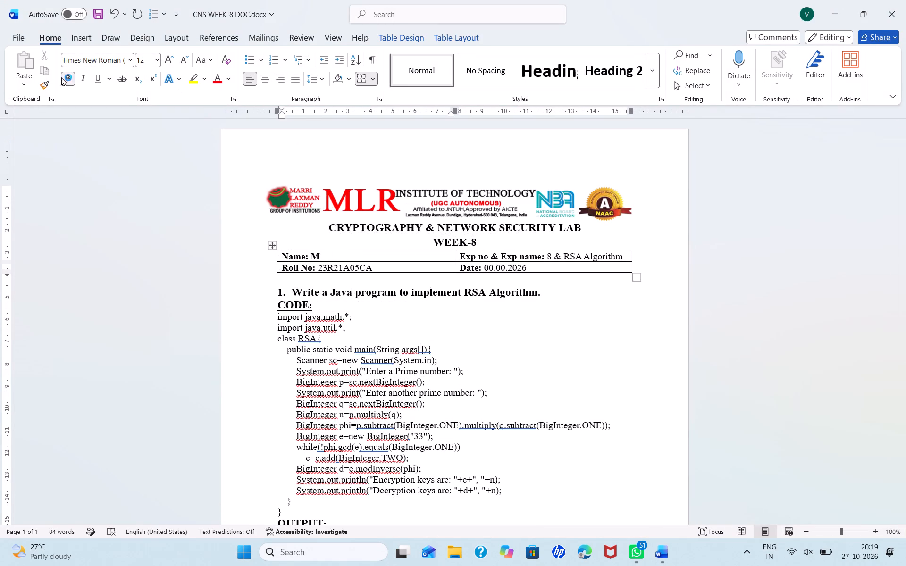
left_click(60, 77)
left_click(72, 76)
key("BackSpace")
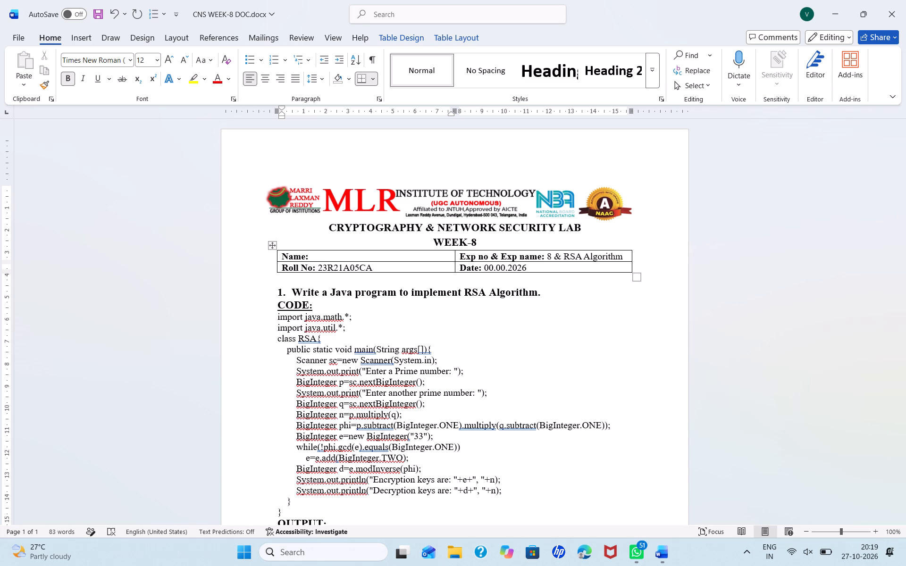
type("M.")
key("BackSpace")
left_click(69, 78)
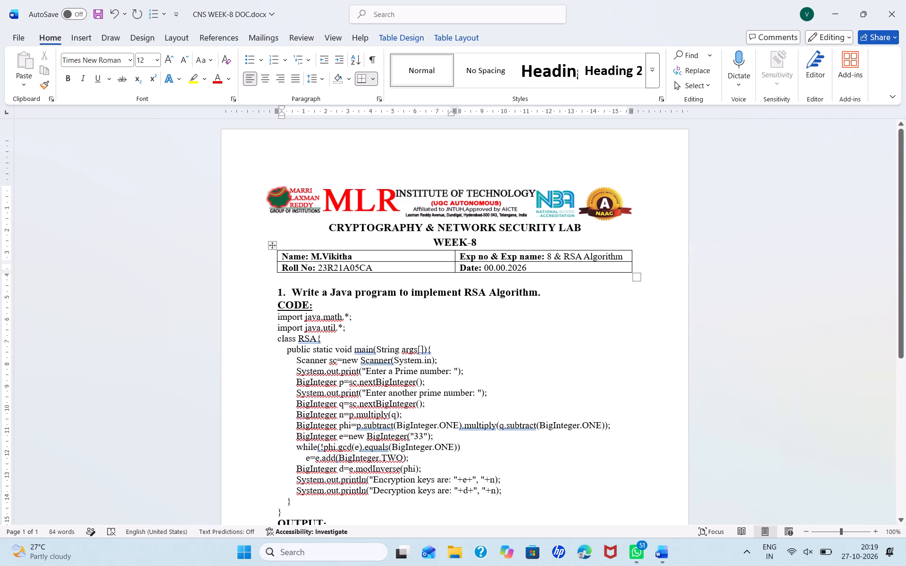
Change the last two characters of the roll number in the header table to BD.
left_click_drag(357, 255, 369, 262)
left_click(372, 265)
key("BackSpace")
key("BackSpace")
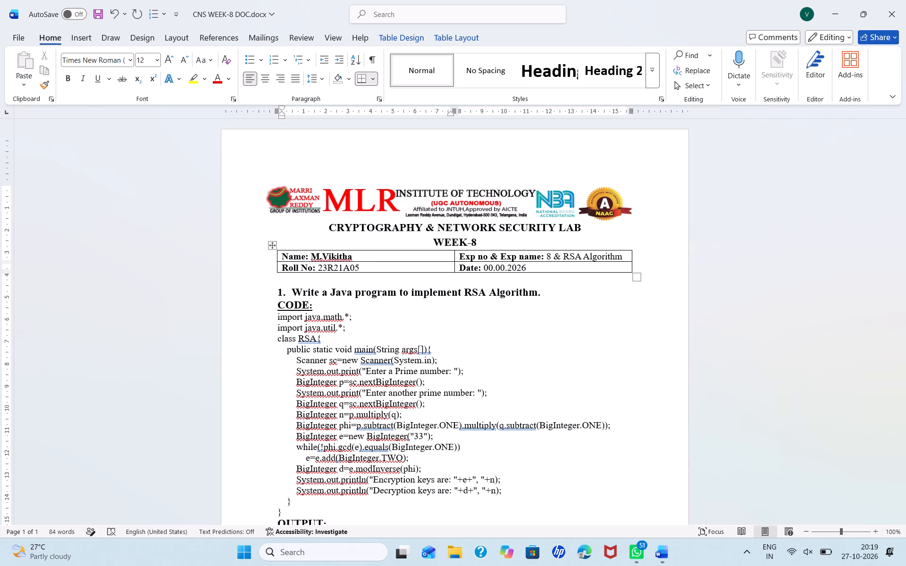
type("BD")
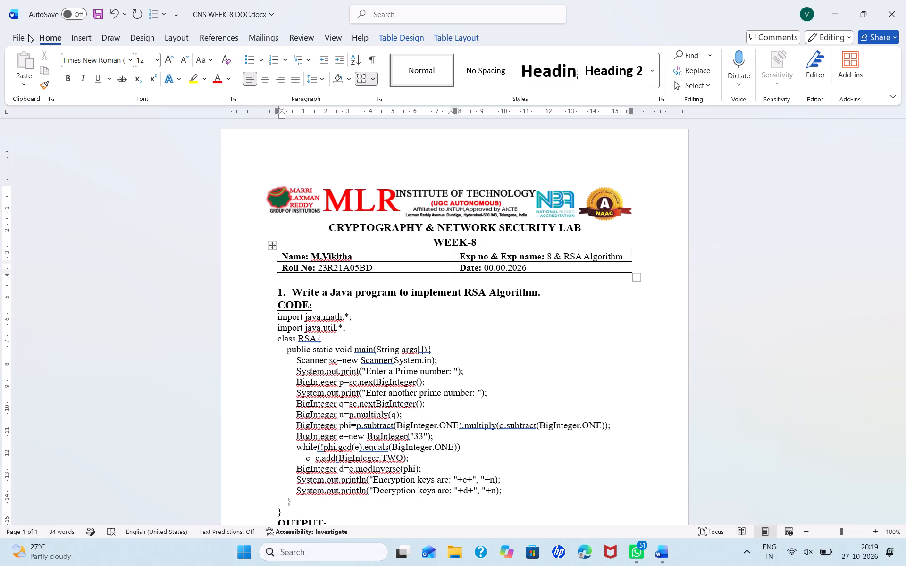
Save a copy of the document as a PDF named CNS WEEK-8 BD in the Downloads folder.
left_click(12, 35)
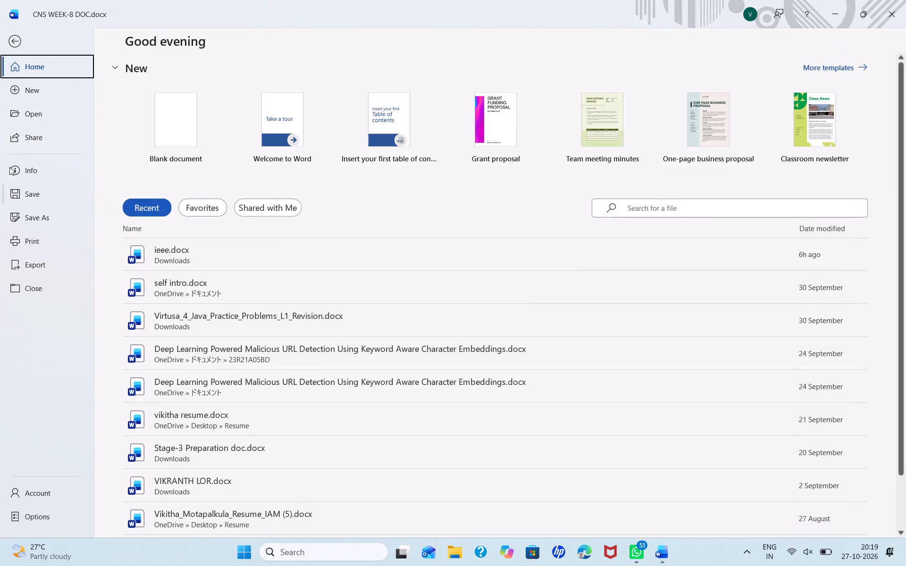
left_click(31, 211)
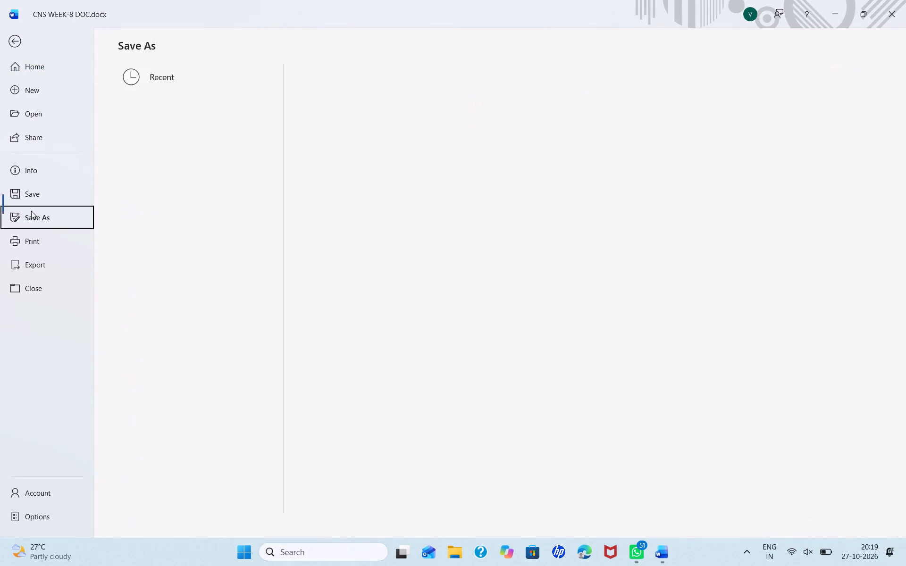
left_click(155, 276)
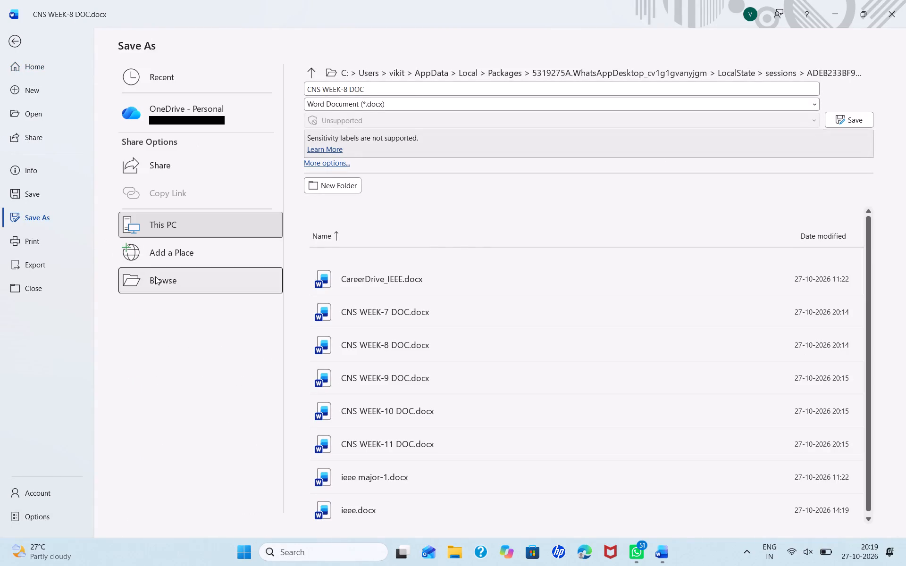
left_click(66, 117)
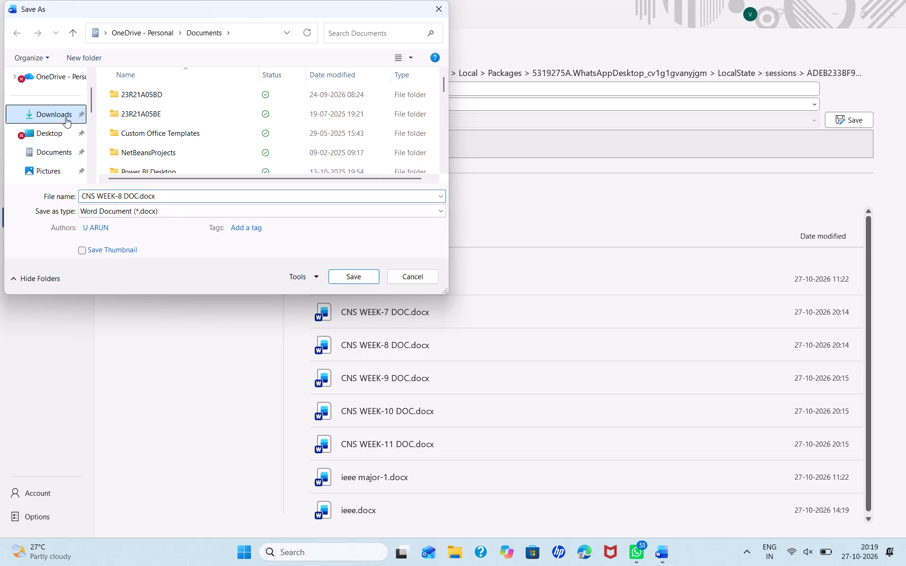
left_click(140, 197)
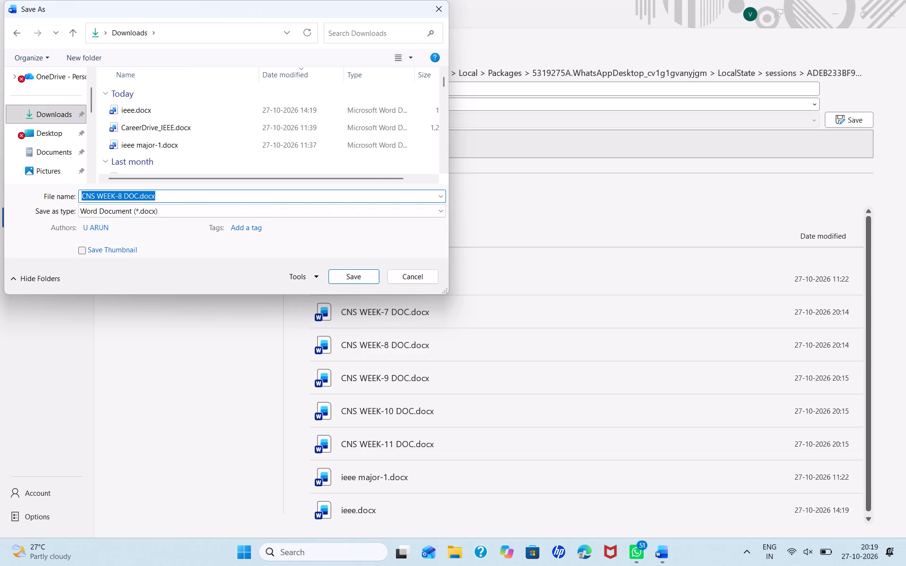
key("Left")
key("Left")
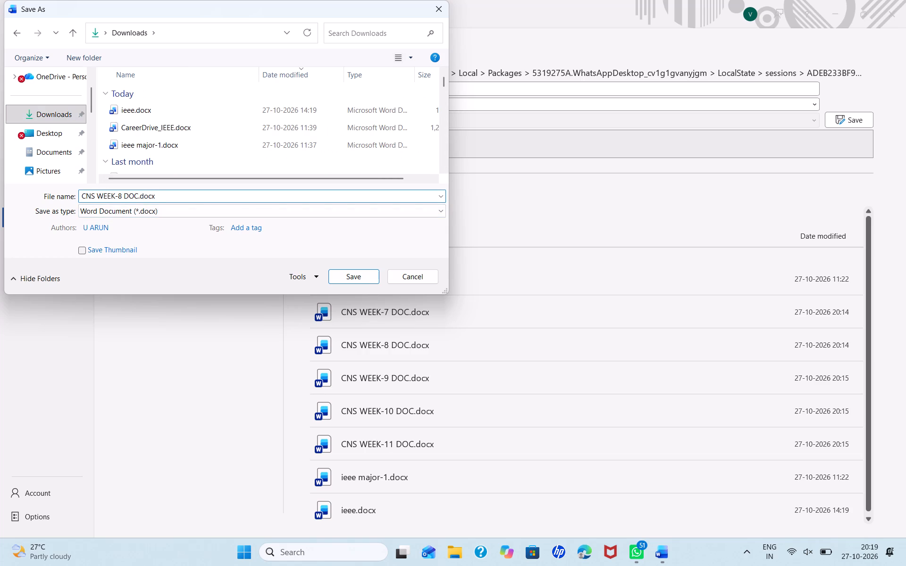
left_click(140, 197)
key("Left")
key("BackSpace")
key("BackSpace")
key("BackSpace")
type("BD")
left_click(141, 213)
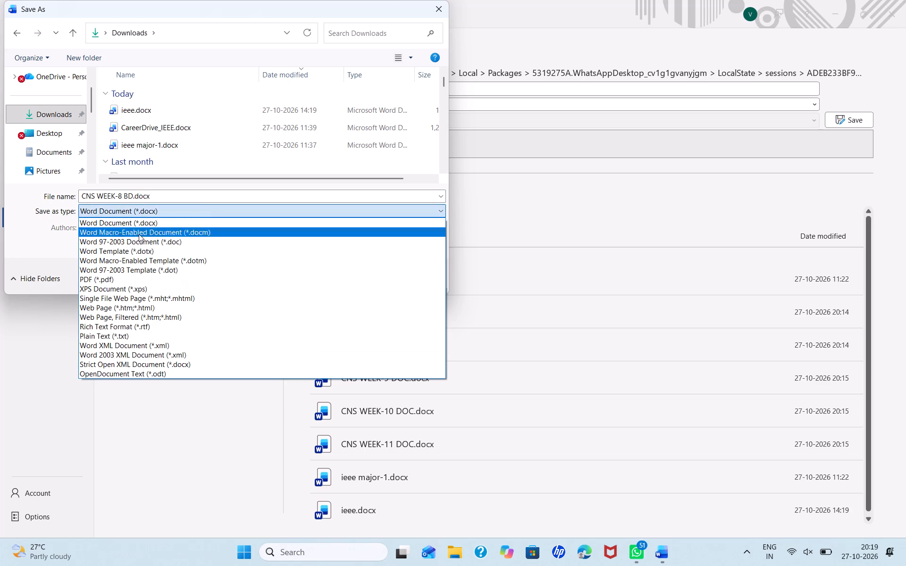
left_click(122, 278)
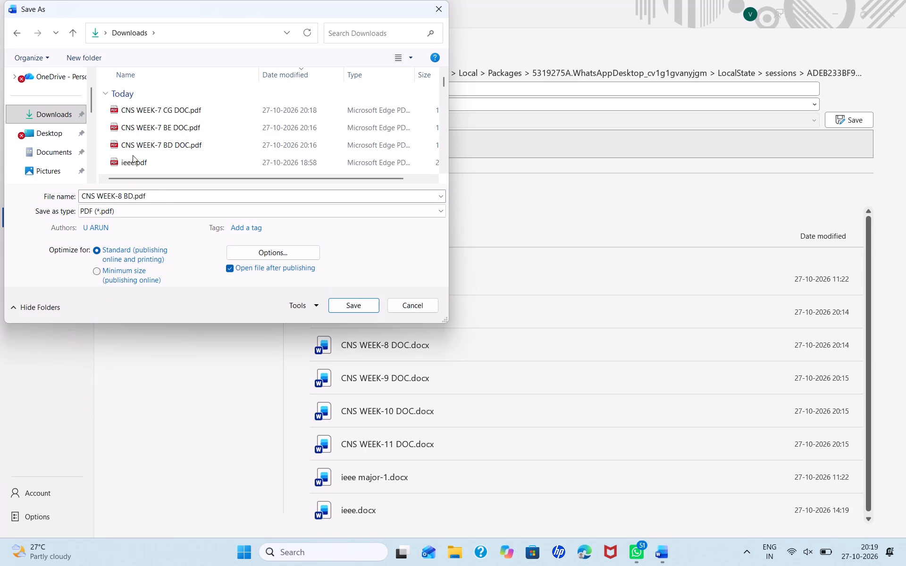
left_click(332, 305)
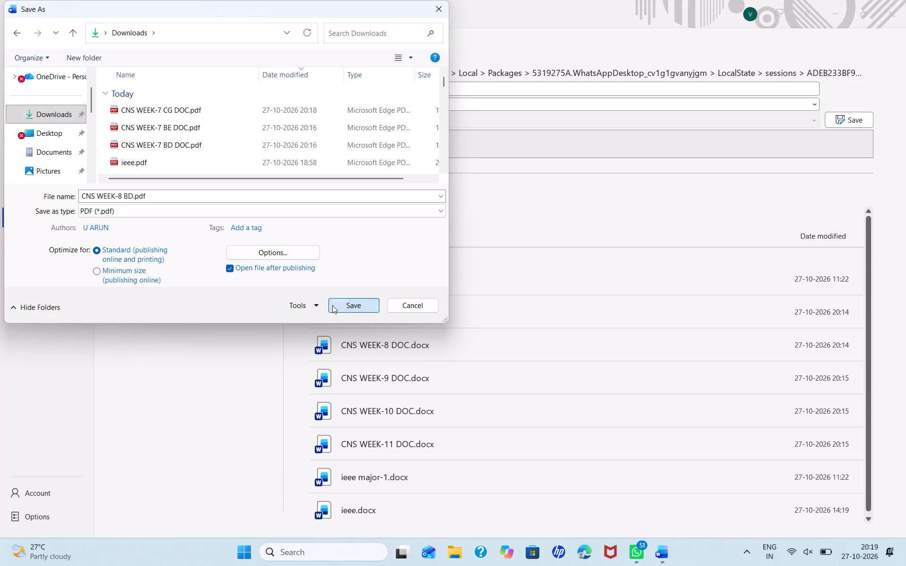
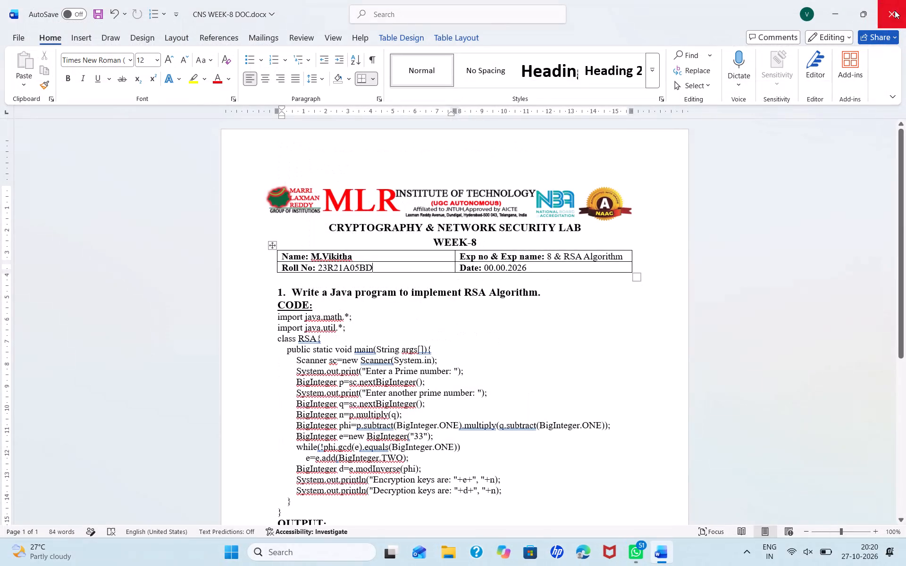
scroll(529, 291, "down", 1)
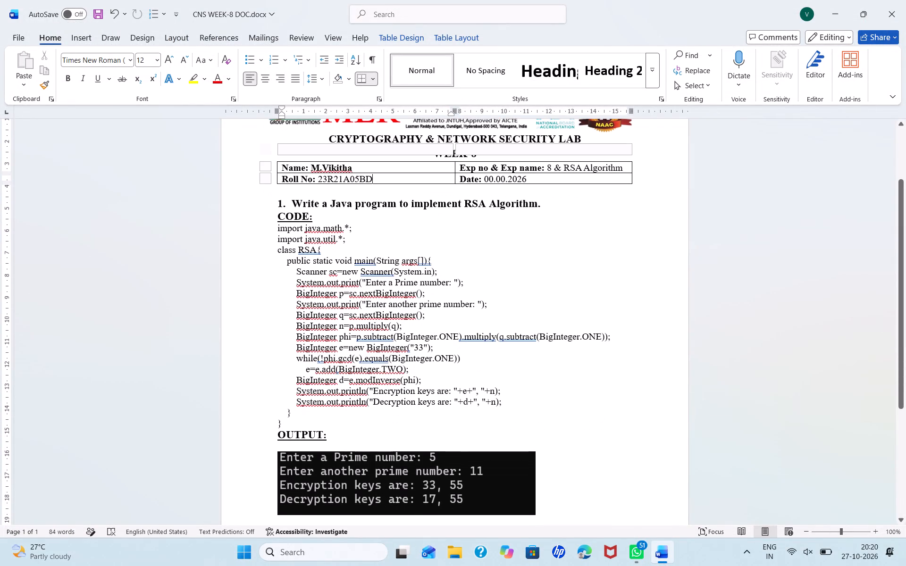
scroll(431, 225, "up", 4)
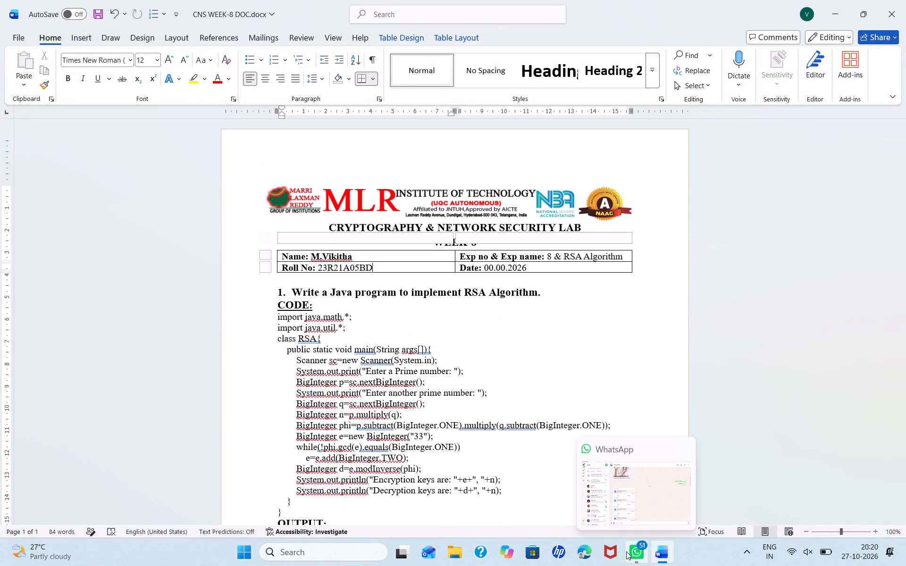
In File Explorer, open CNS WEEK-8 BD.pdf from the Downloads folder, check its contents and close the viewer.
left_click(458, 559)
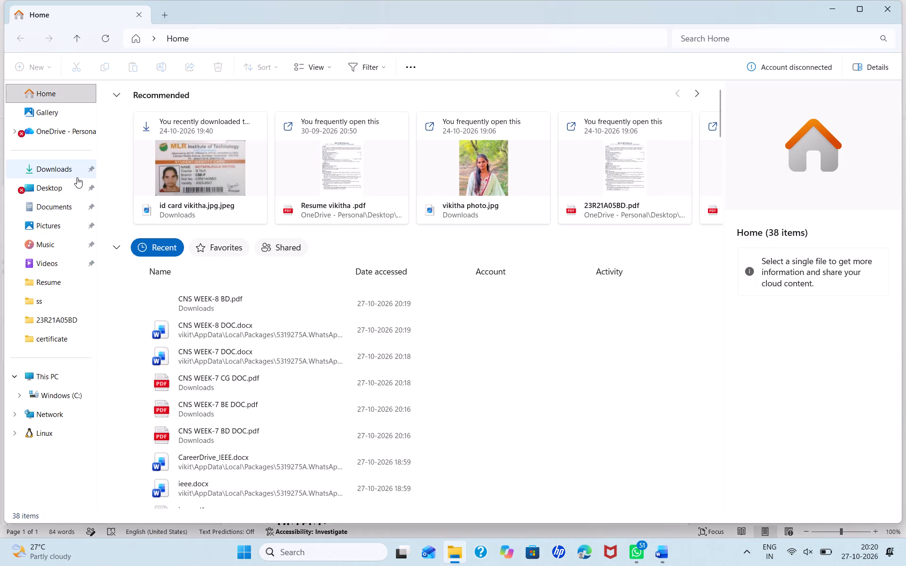
left_click(77, 177)
left_click(168, 130)
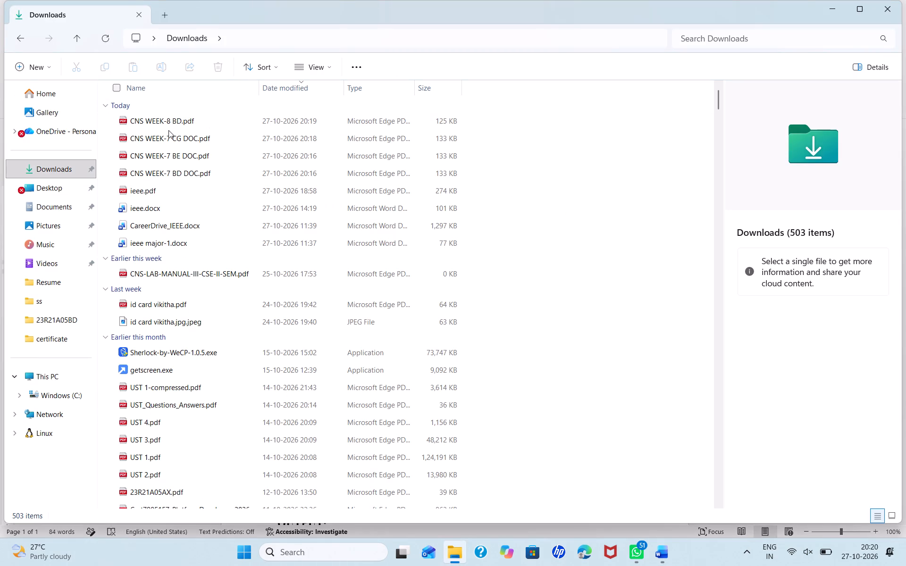
triple_click(167, 126)
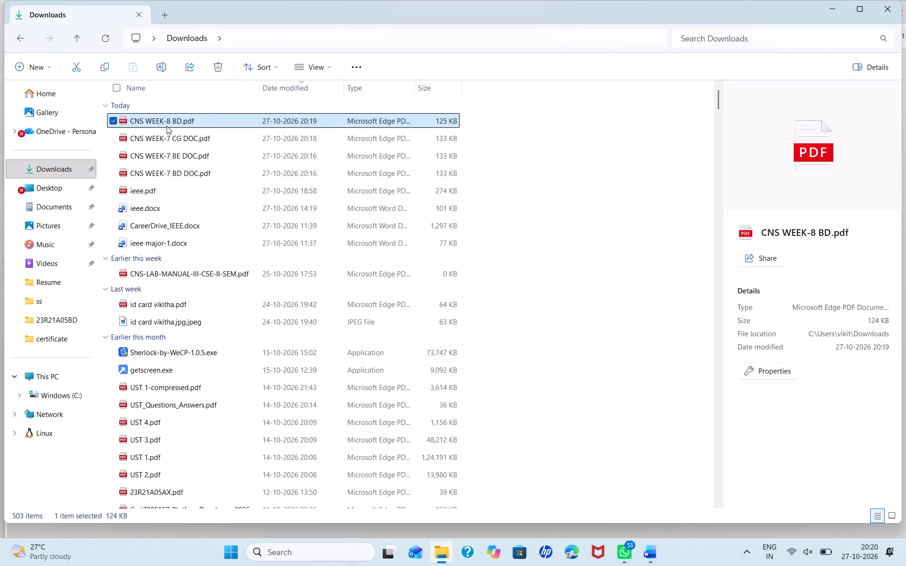
left_click(179, 114)
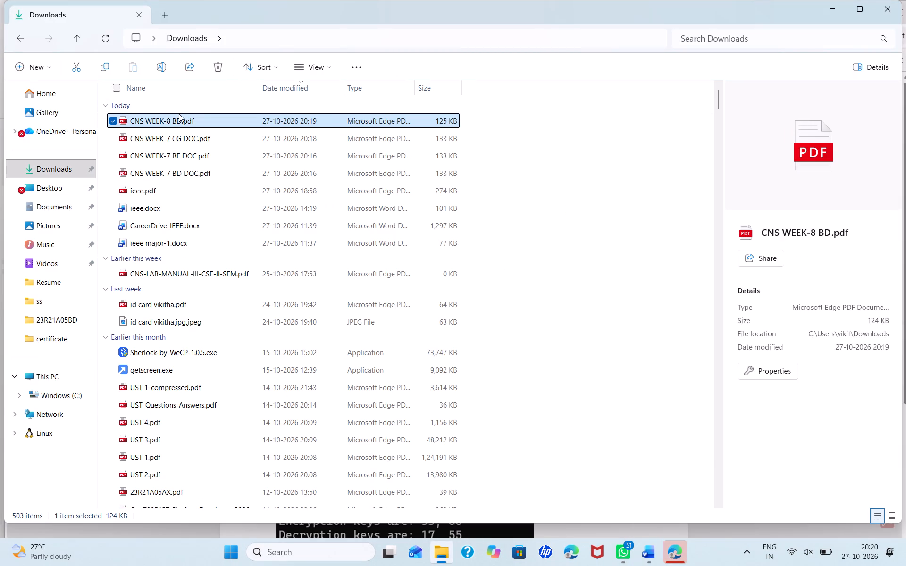
triple_click(164, 124)
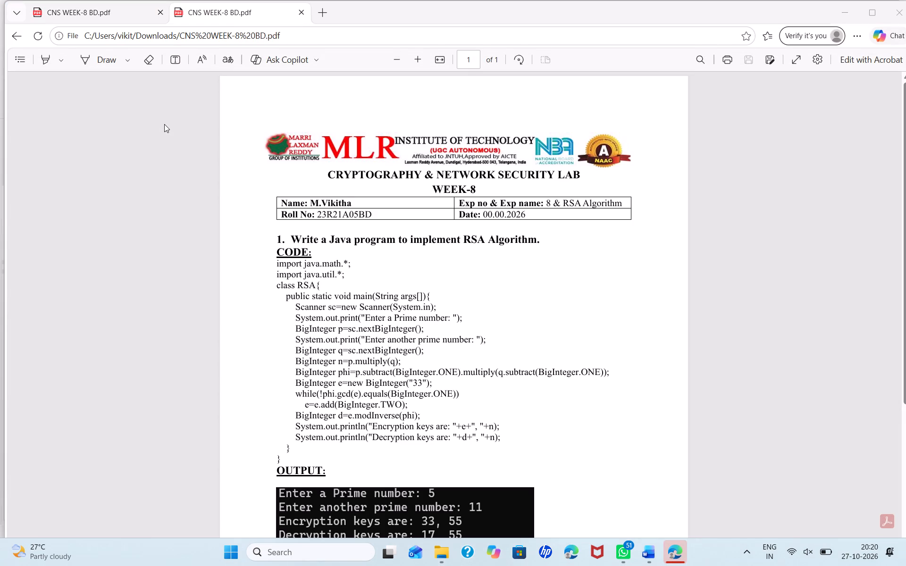
left_click(895, 17)
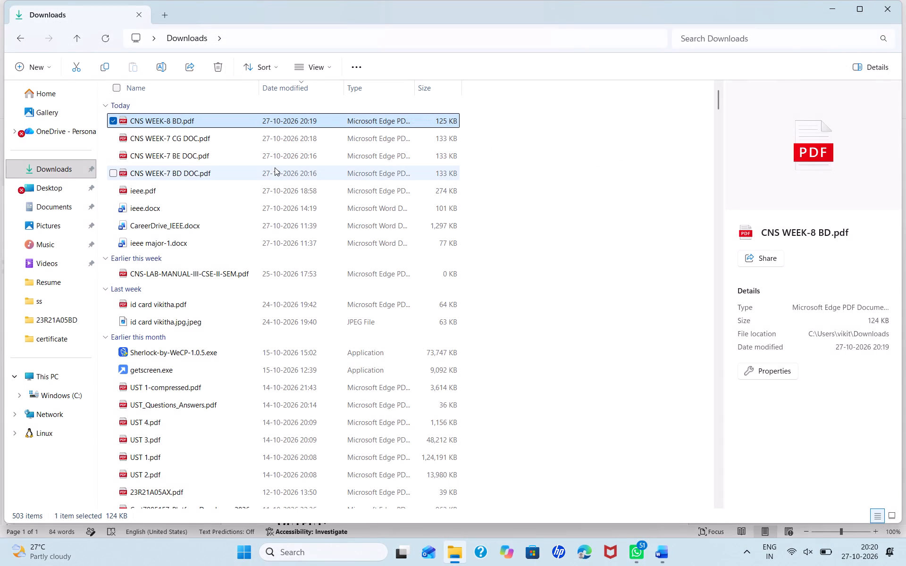
Open CNS WEEK-7 BD DOC.pdf from the Downloads folder, check its header table and contents, and close it.
double_click(275, 167)
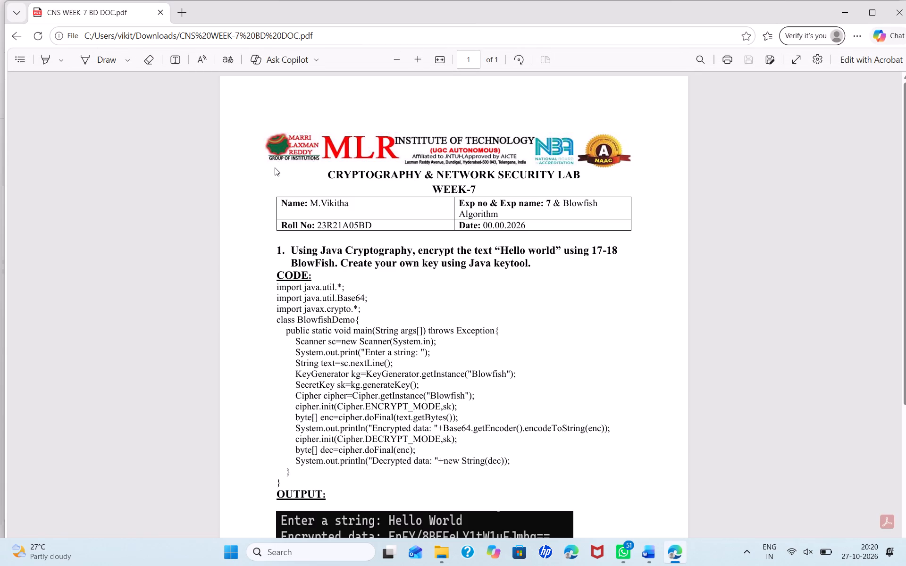
left_click(894, 8)
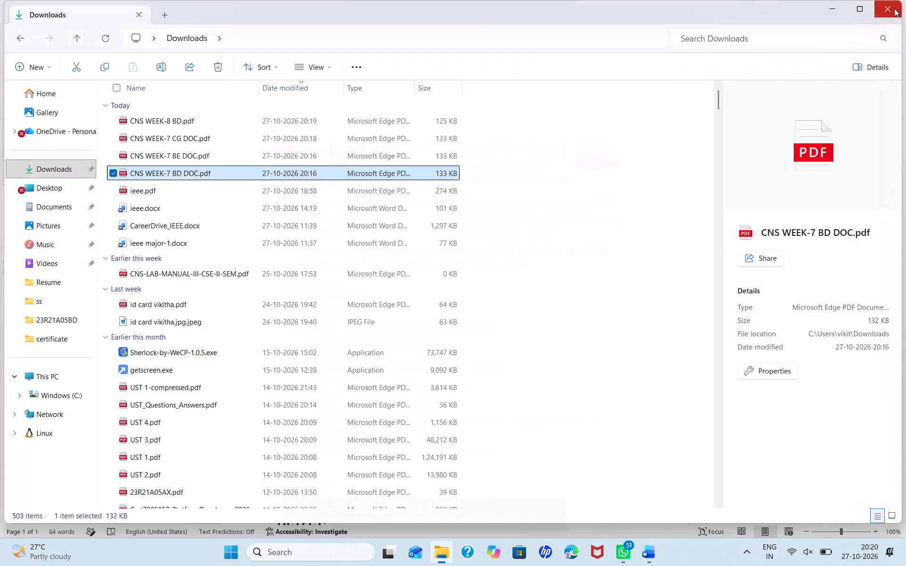
Delete CNS WEEK-8 BD.pdf and the CNS WEEK-7 CG DOC, BE DOC and BD DOC PDFs from the Downloads folder.
left_click(109, 161)
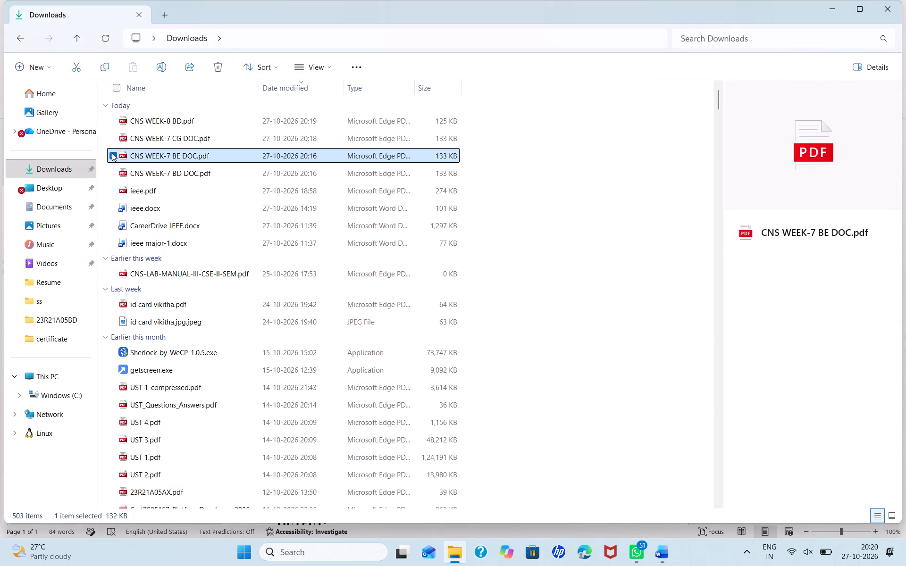
left_click(114, 140)
left_click(114, 175)
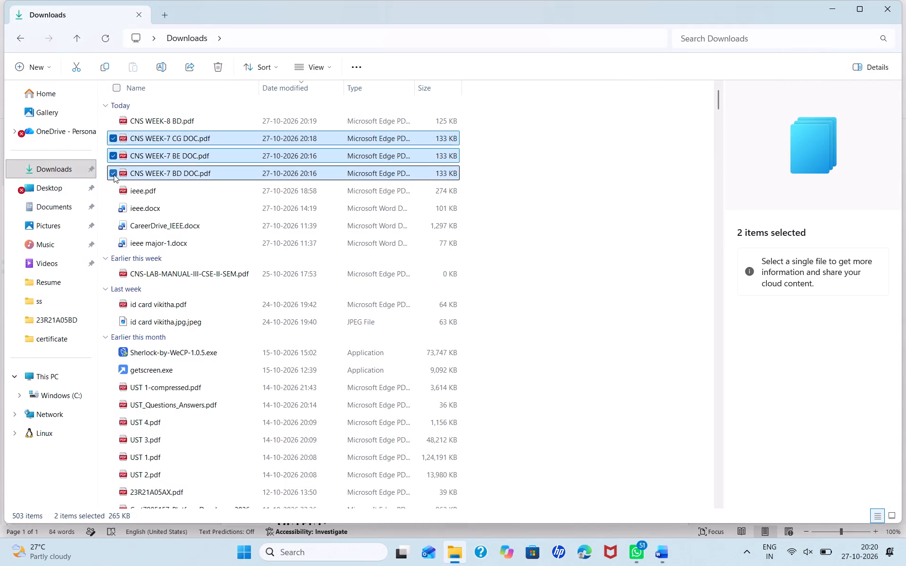
left_click(112, 121)
left_click(223, 67)
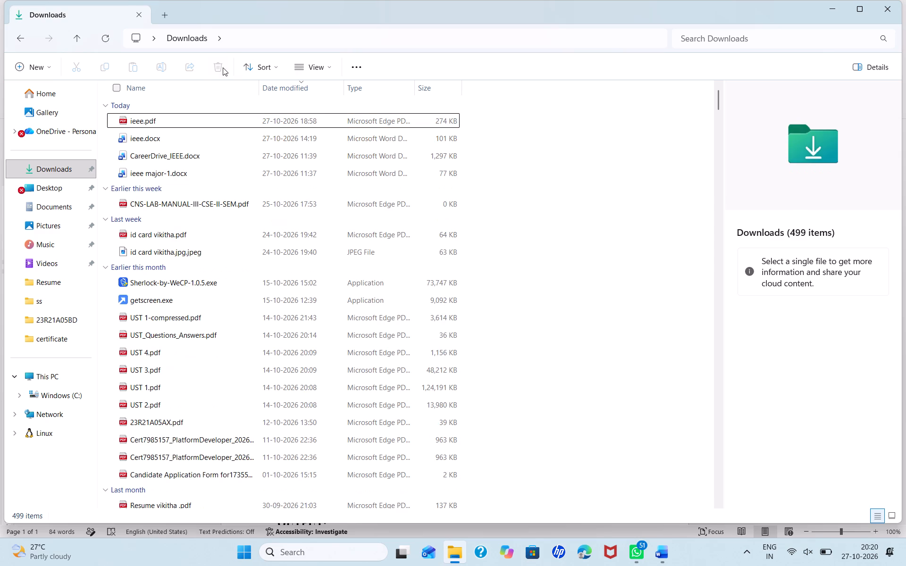
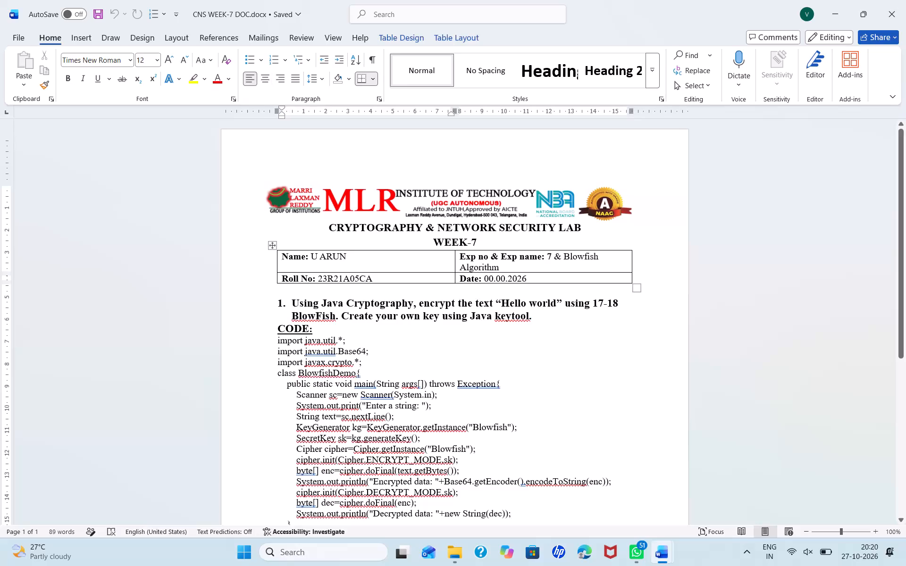
Replace the student name in the Week 7 document's header table with the BD student's name.
key("BackSpace")
key("BackSpace")
key("BackSpace")
key("BackSpace")
key("BackSpace")
key("BackSpace")
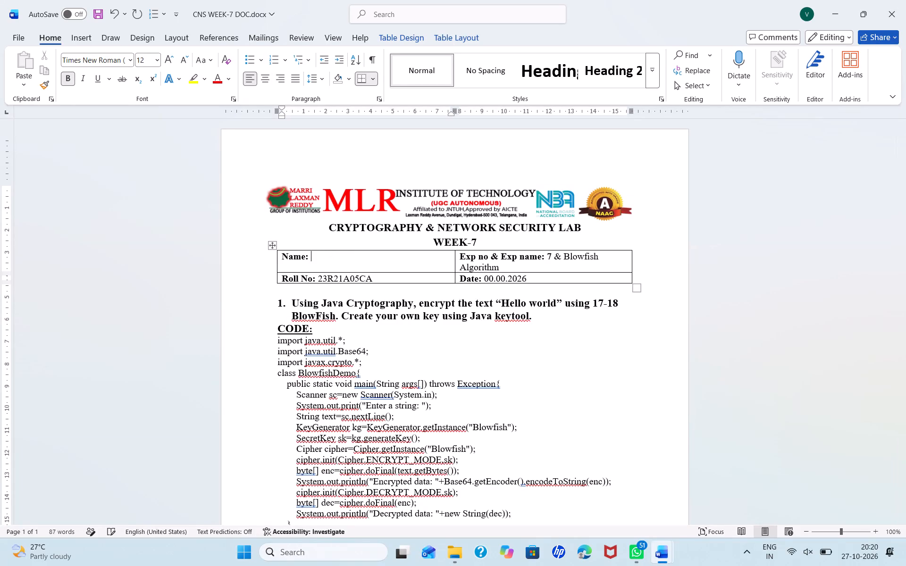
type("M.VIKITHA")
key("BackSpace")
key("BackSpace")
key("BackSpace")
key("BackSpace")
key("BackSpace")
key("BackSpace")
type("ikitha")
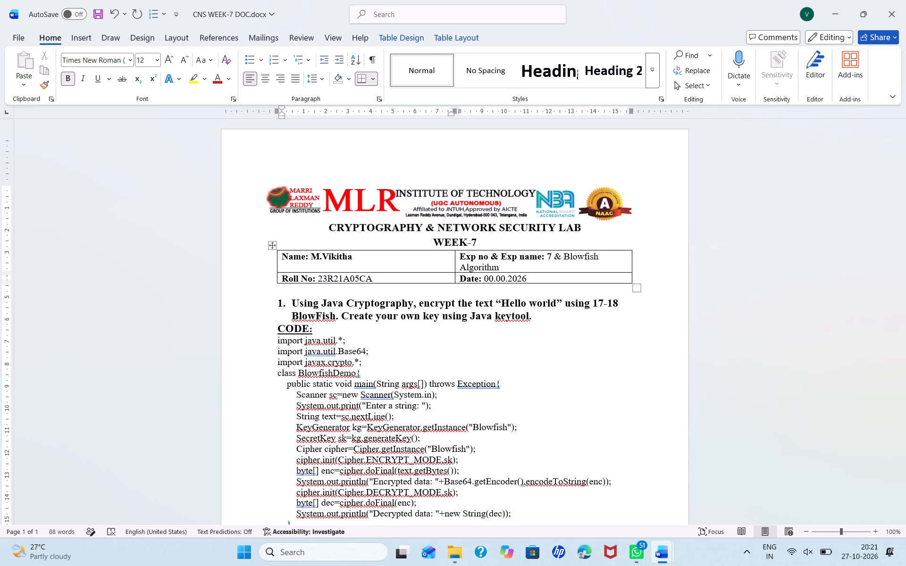
Change the ending of the roll number in the header table to BD.
left_click(373, 280)
key("BackSpace")
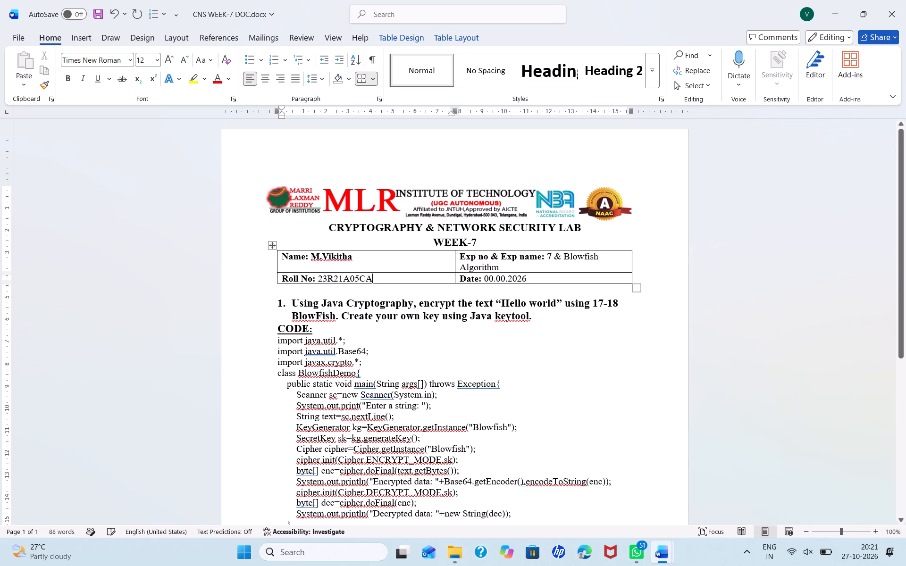
key("BackSpace")
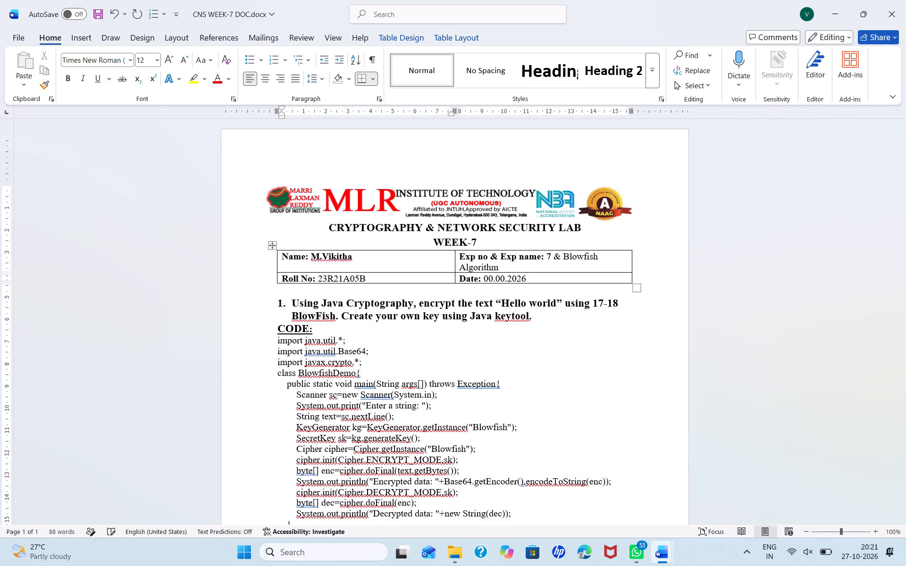
key("d")
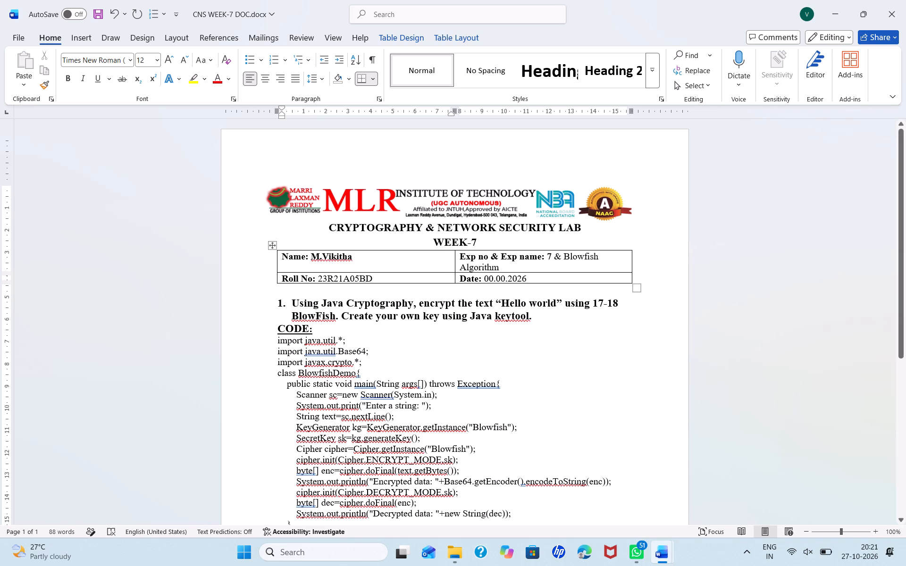
Set the date in the header table to 11.09.2026.
left_click(503, 279)
key("BackSpace")
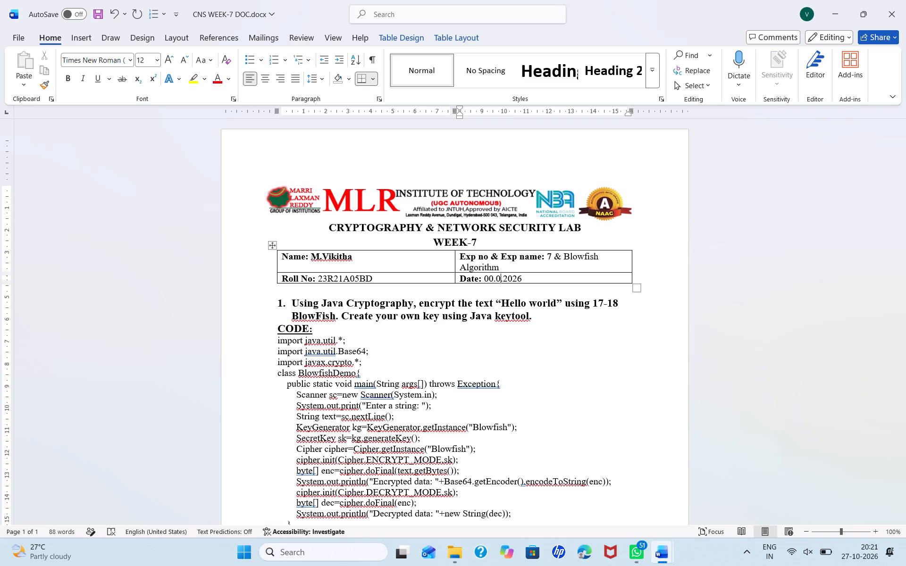
key("9")
key("Left")
key("Left")
key("Left")
key("BackSpace")
key("BackSpace")
type("11")
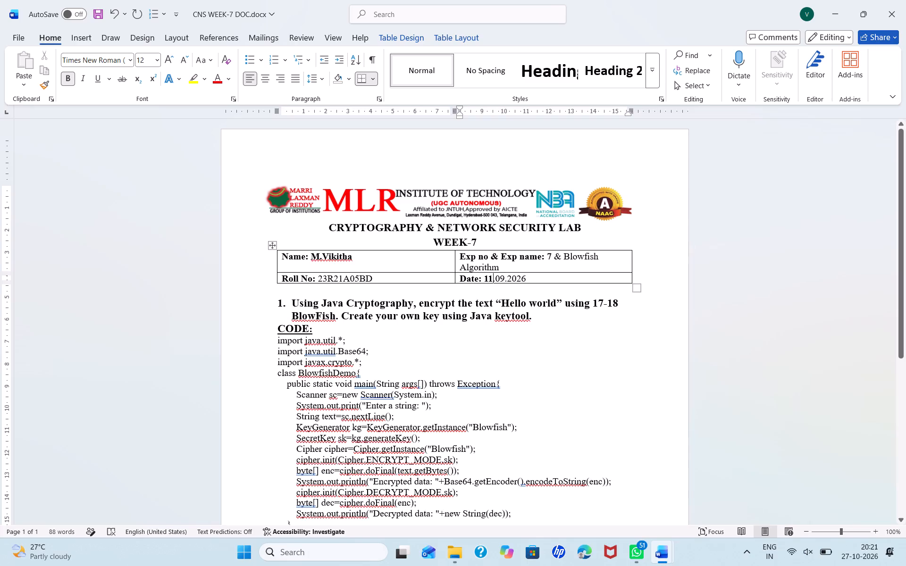
Save a copy of the document as a PDF named CNS WEEK-7 BD in the Downloads folder.
left_click(28, 37)
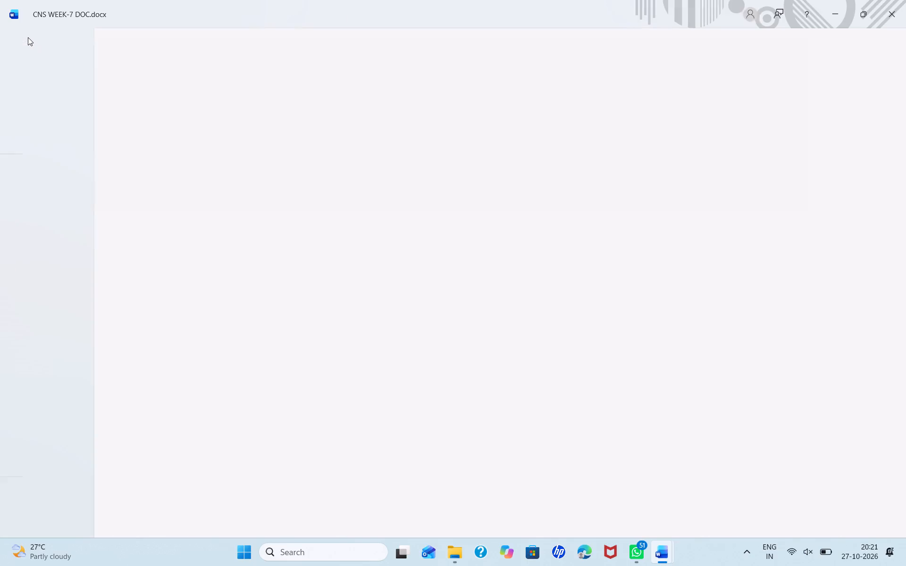
left_click(37, 211)
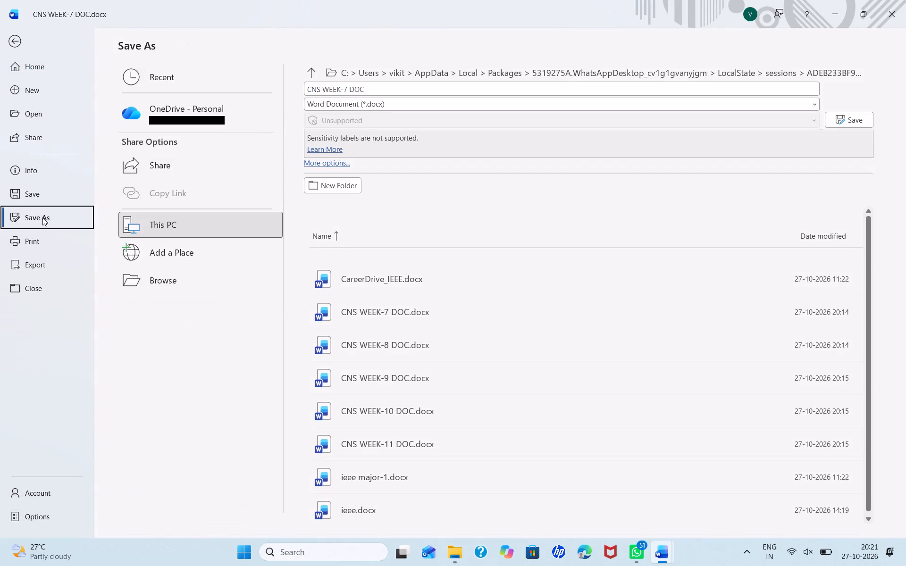
left_click(174, 282)
left_click(636, 516)
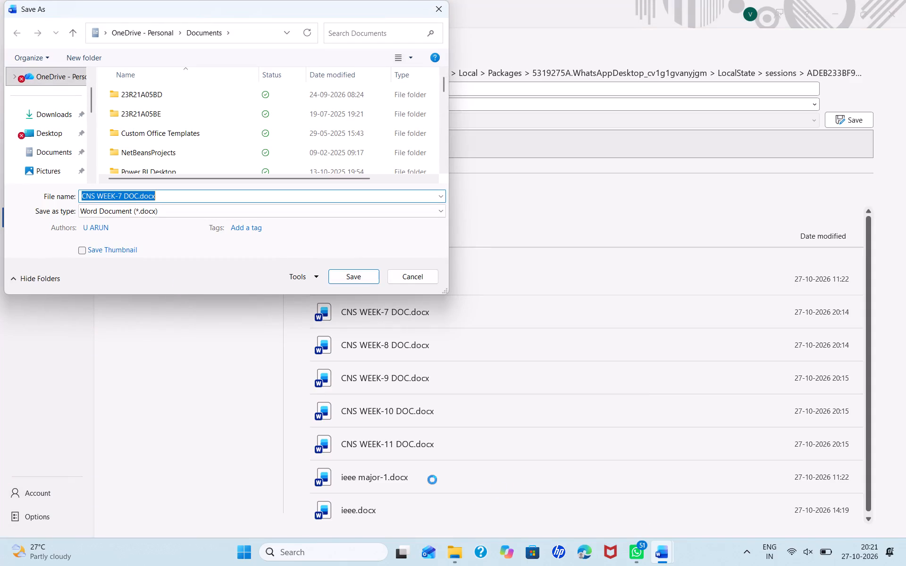
left_click(134, 192)
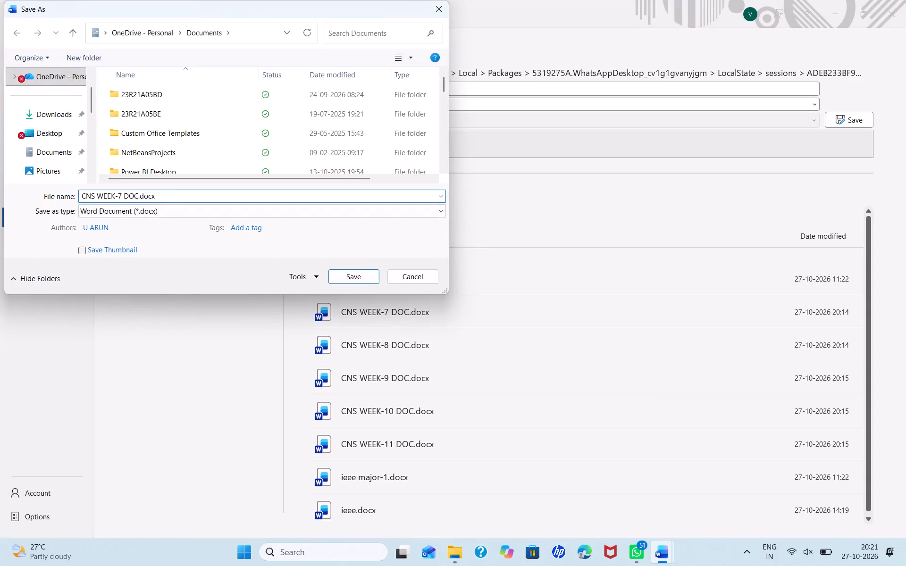
left_click(137, 196)
key("BackSpace")
key("BackSpace")
key("BackSpace")
type("BD")
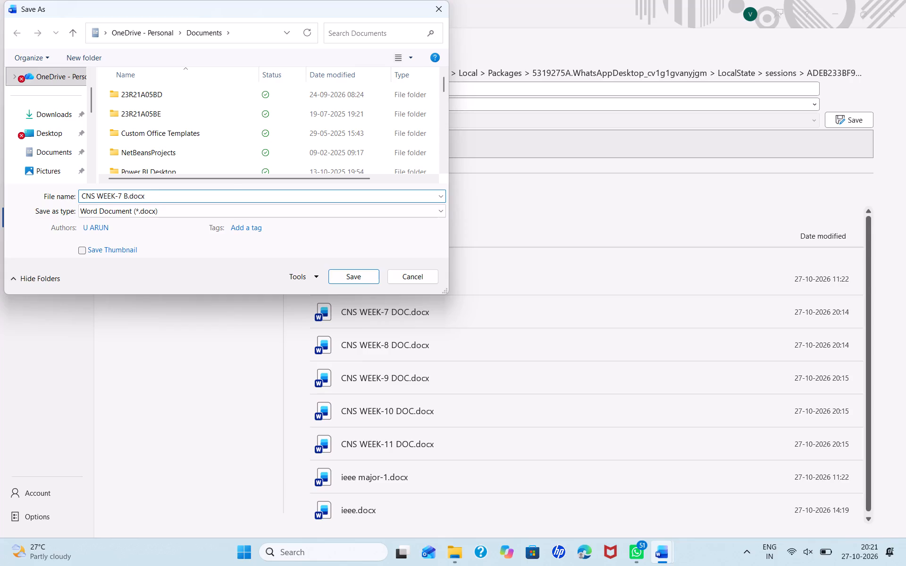
left_click(144, 211)
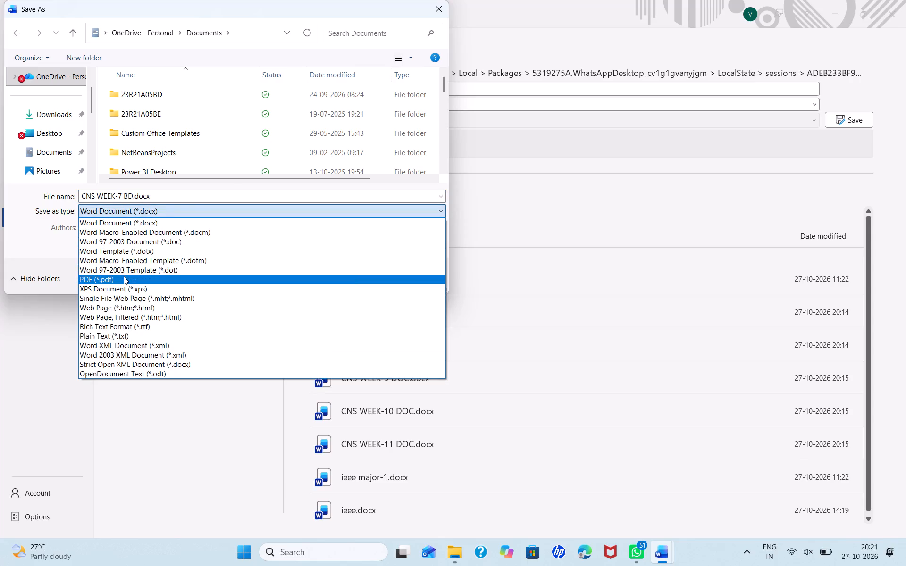
left_click(124, 276)
left_click(69, 118)
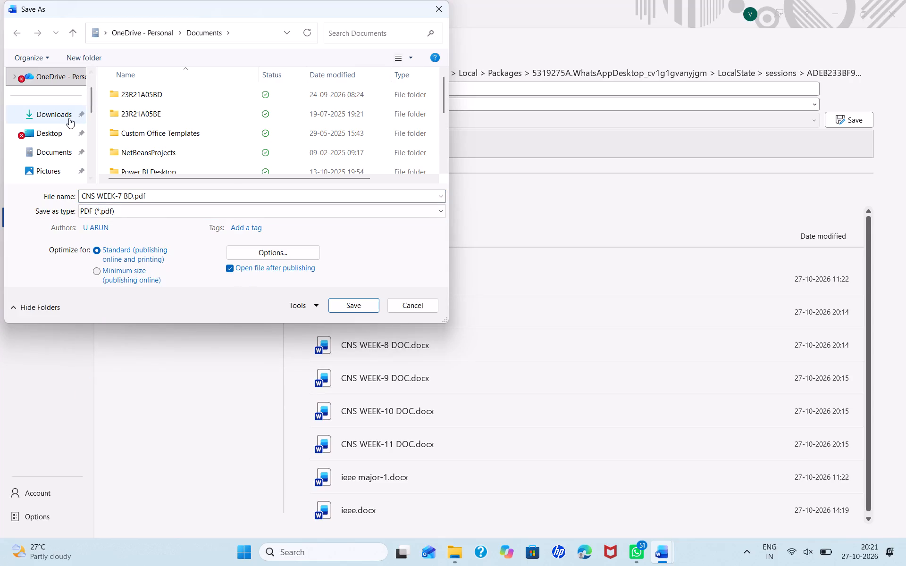
left_click(353, 306)
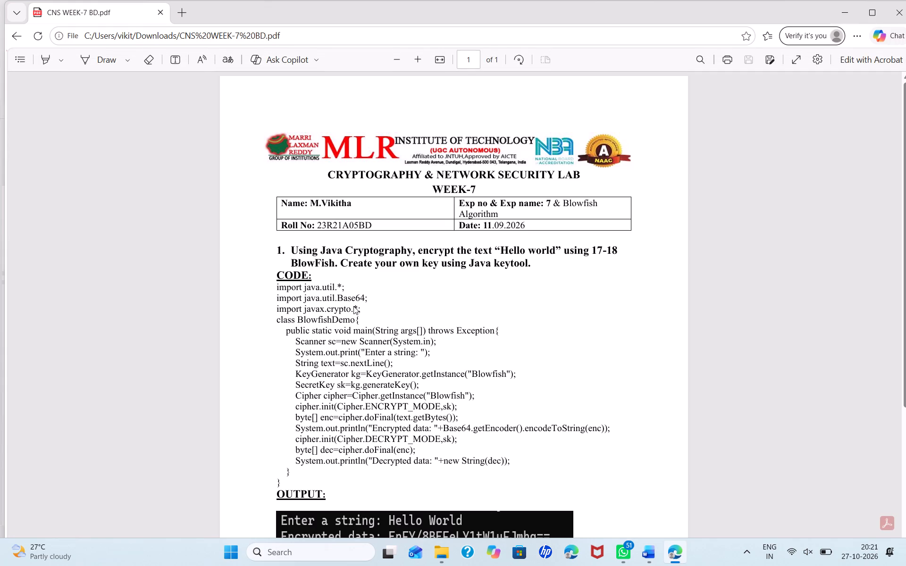
Check the header table, code and output in the published CNS WEEK-7 BD PDF and close it.
scroll(353, 306, "down", 1)
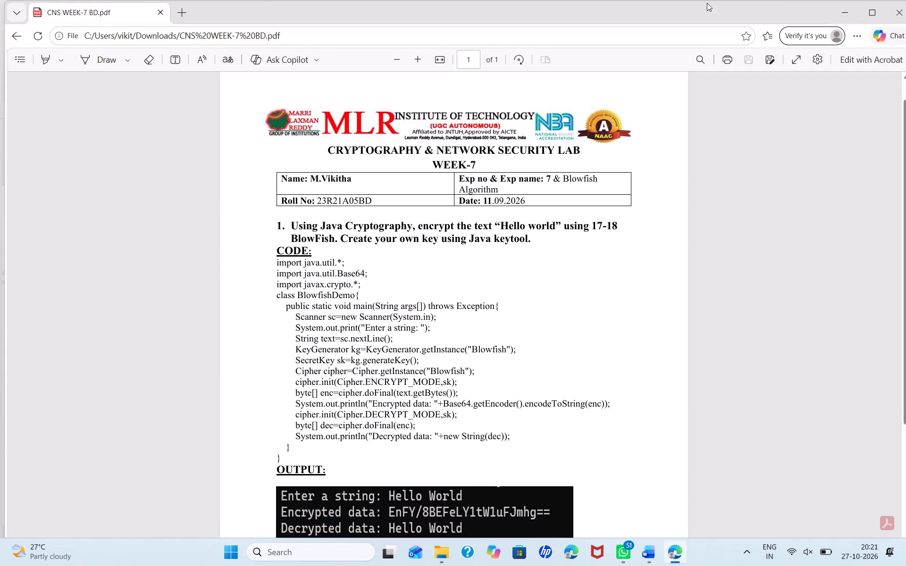
left_click(896, 9)
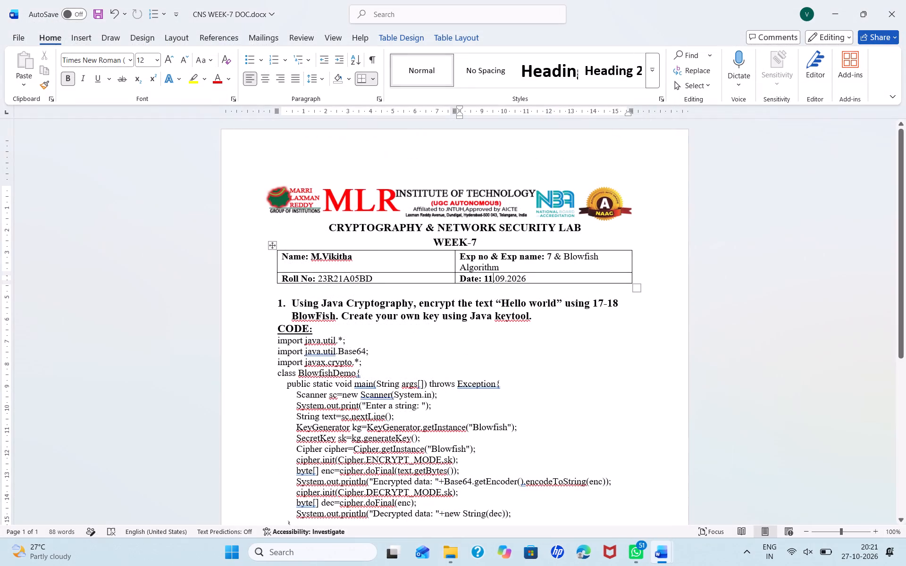
Replace the student name in the Week 7 header table with the BE student's name.
left_click(361, 264)
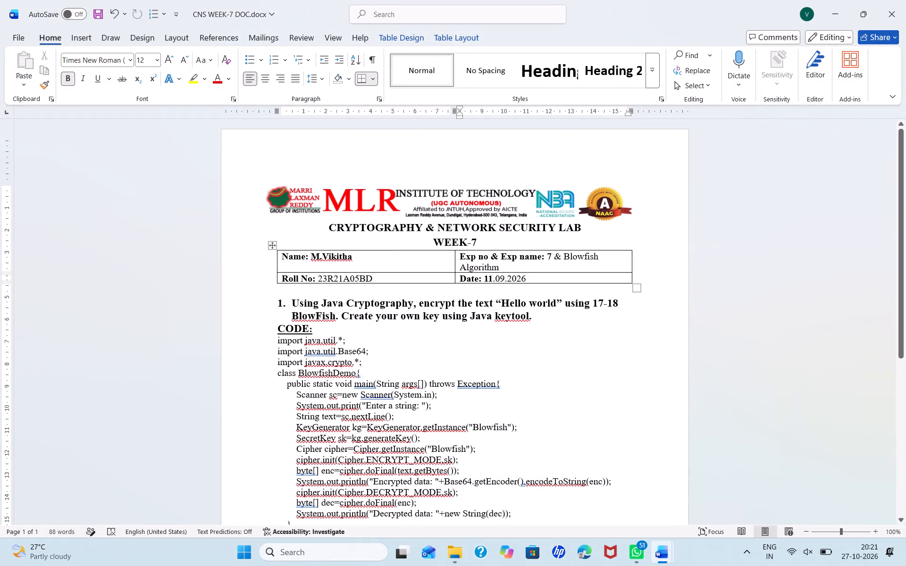
key("BackSpace")
key("BackSpace")
key("BackSpace")
key("BackSpace")
key("BackSpace")
key("v")
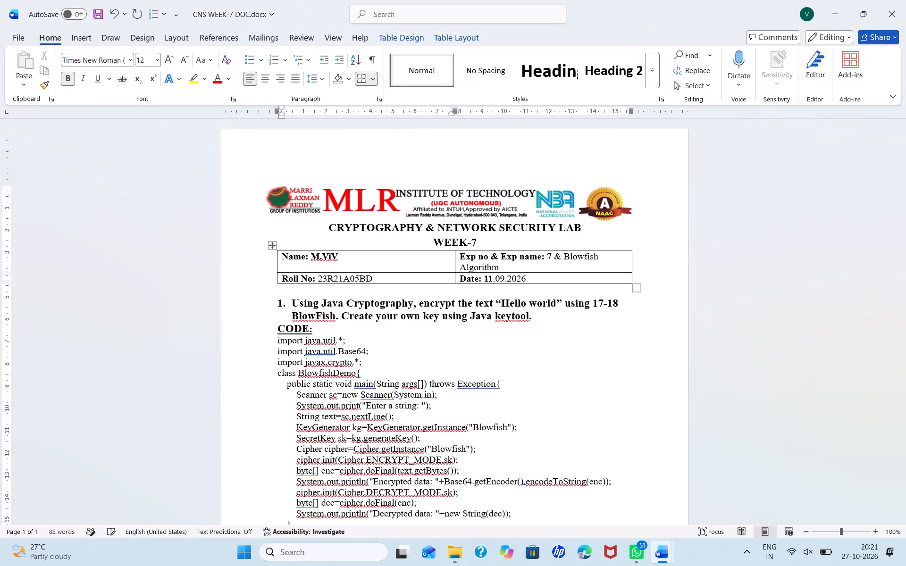
key("BackSpace")
type("vek")
Change the ending of the roll number in the header table to BE.
left_click(395, 276)
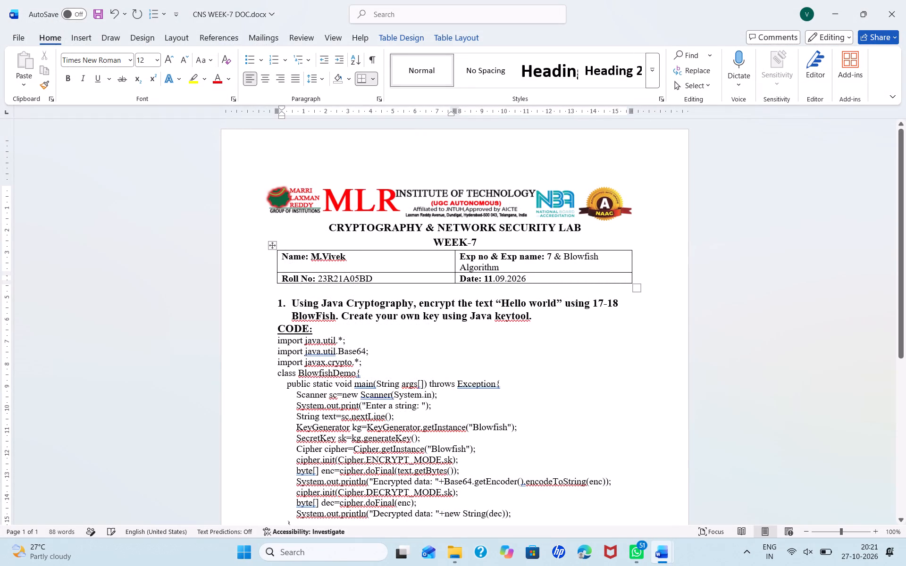
key("BackSpace")
key("e")
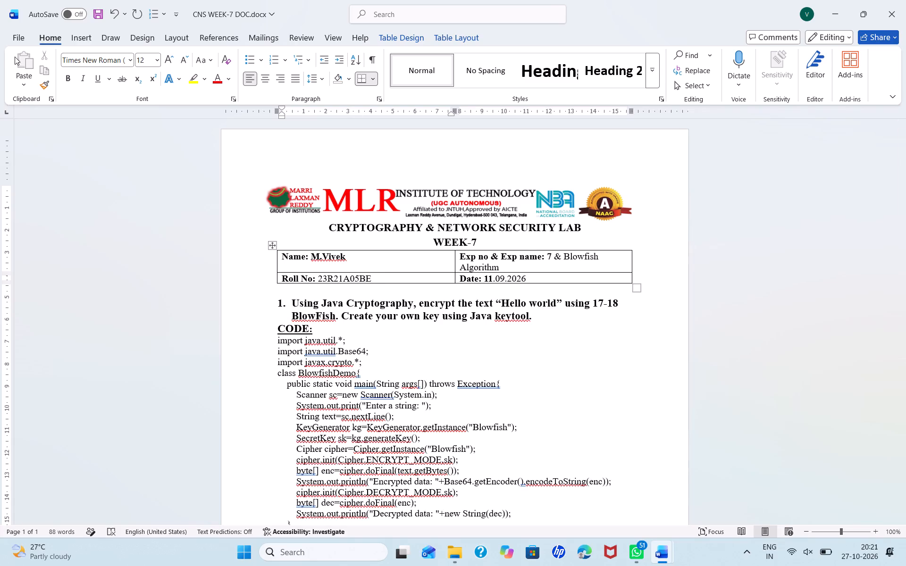
Save a copy of the document as a PDF named CNS WEEK-7 BE in the Downloads folder and close the published PDF.
left_click(19, 41)
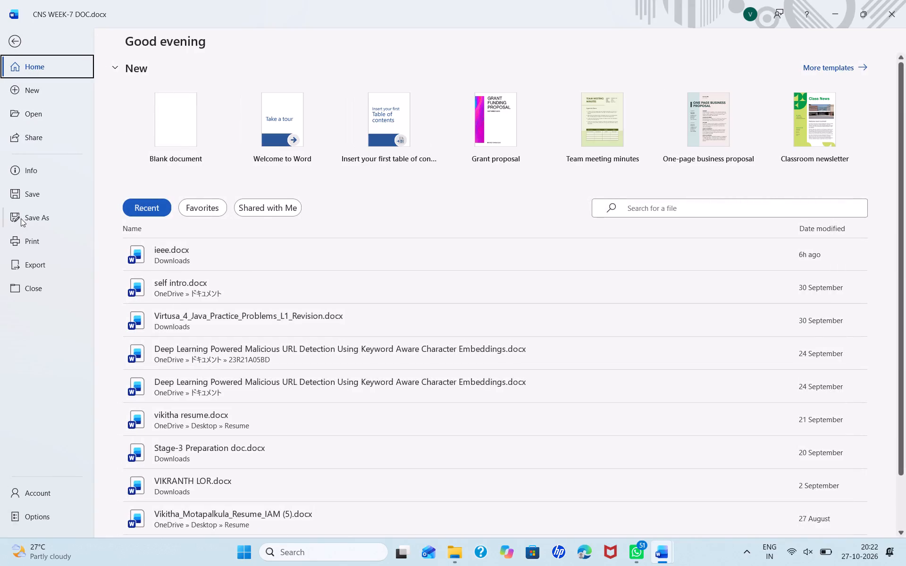
left_click(21, 218)
left_click(169, 280)
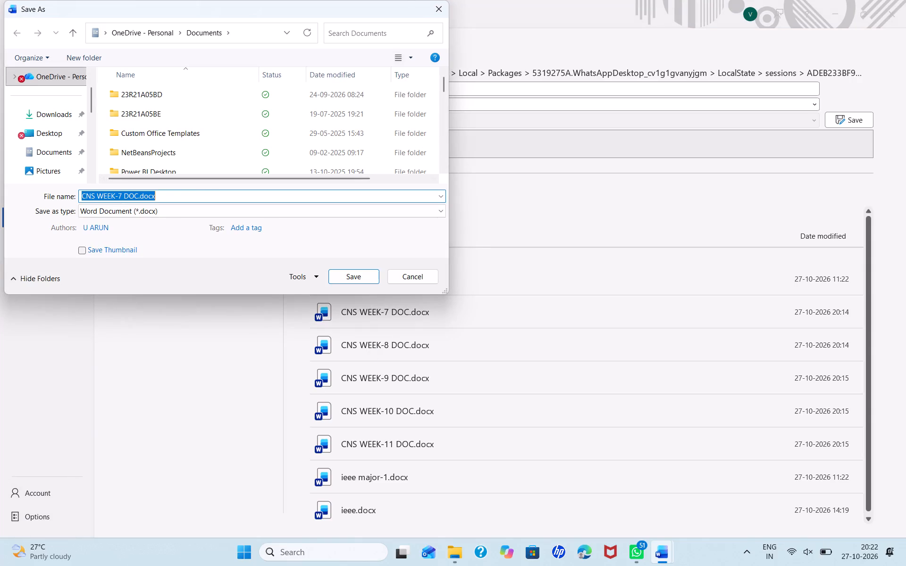
left_click(139, 195)
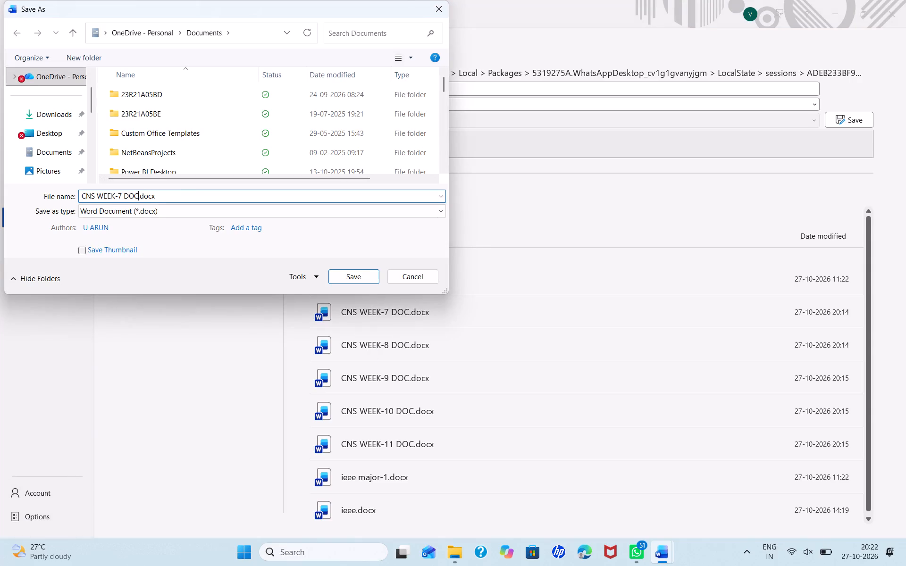
key("Left")
key("Right")
key("BackSpace")
key("BackSpace")
key("BackSpace")
type("BE")
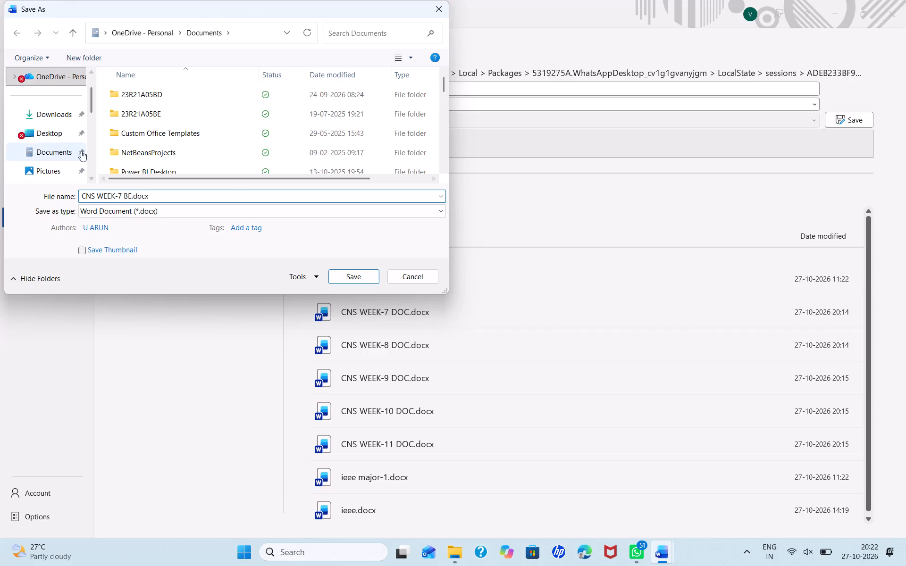
left_click(67, 115)
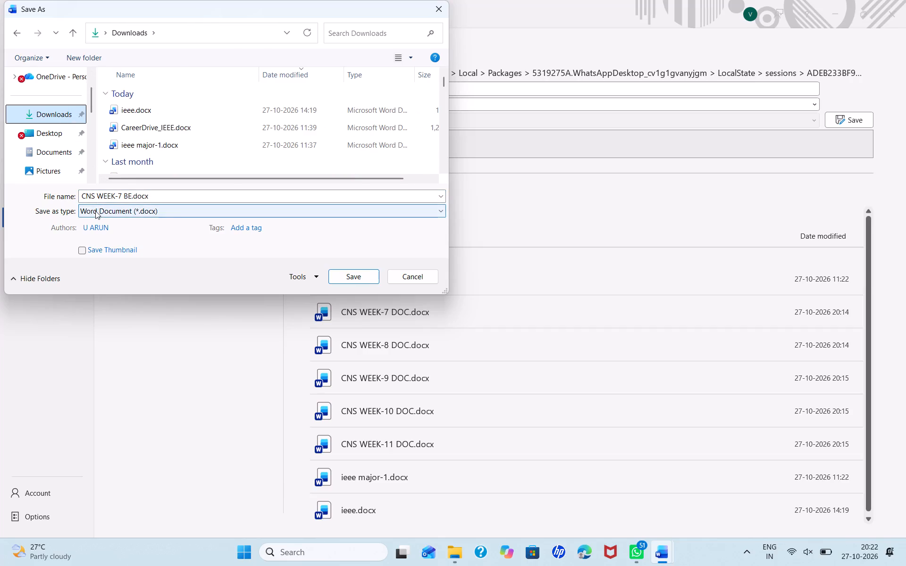
left_click(95, 211)
left_click(86, 279)
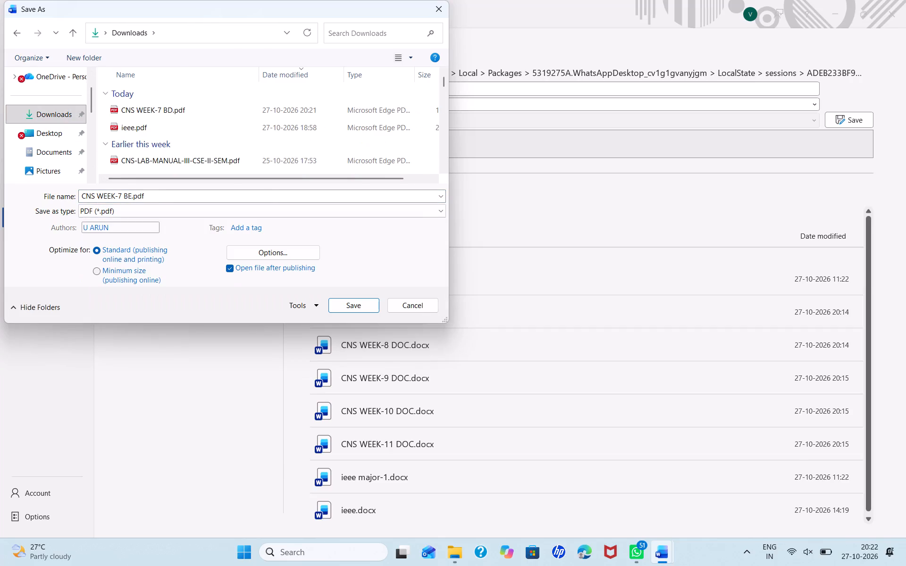
left_click(356, 306)
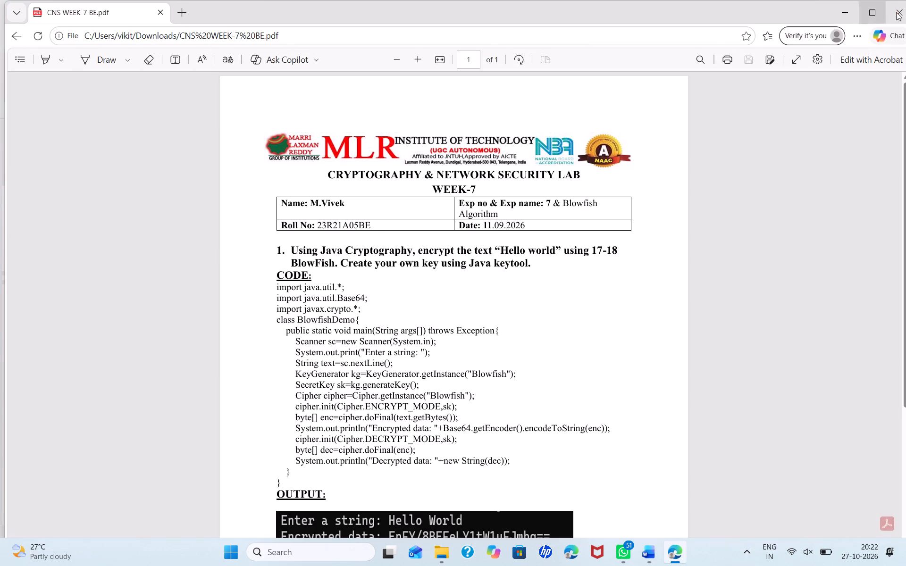
left_click(902, 11)
Replace the student name in the Week 7 header table with the CG student's name.
scroll(676, 255, "down", 1)
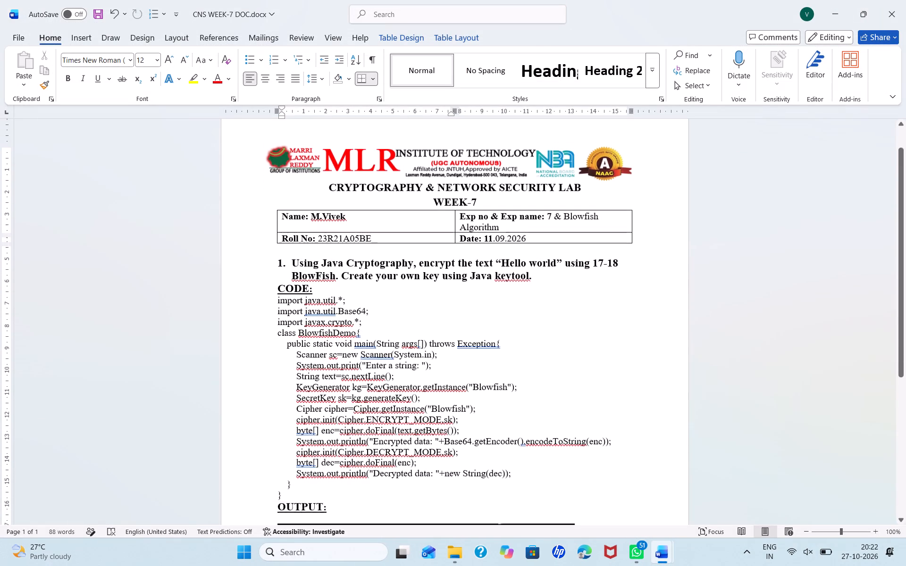
left_click(350, 209)
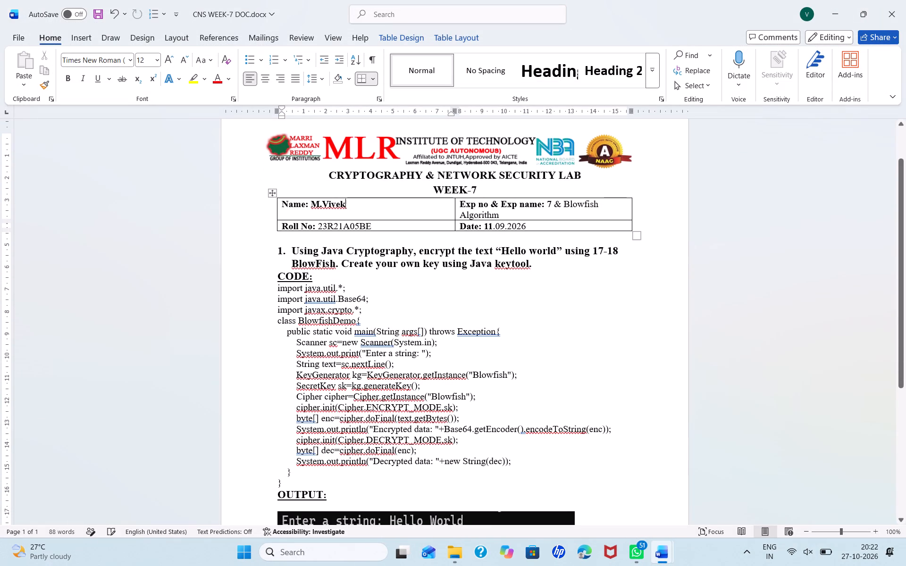
key("Delete")
key("Delete")
key("BackSpace")
key("BackSpace")
key("BackSpace")
key("BackSpace")
key("BackSpace")
key("BackSpace")
key("BackSpace")
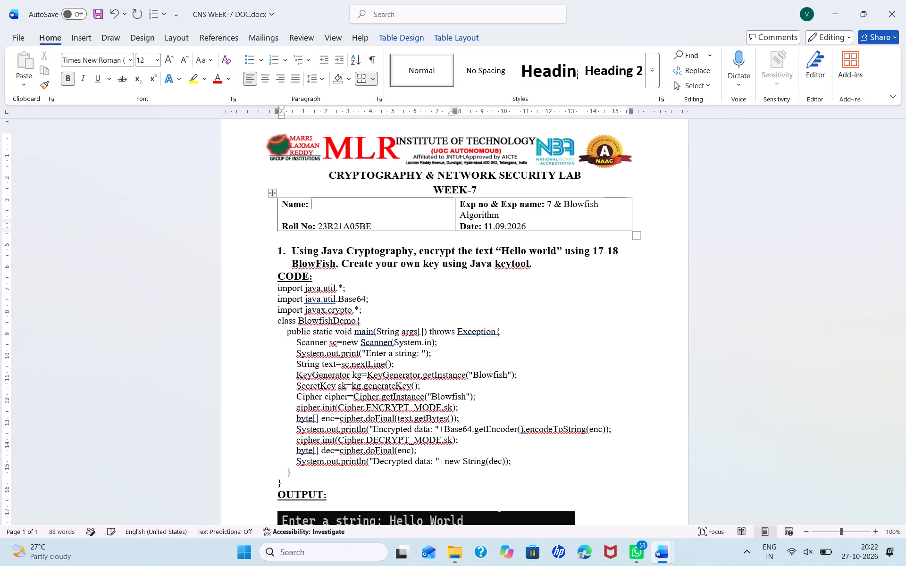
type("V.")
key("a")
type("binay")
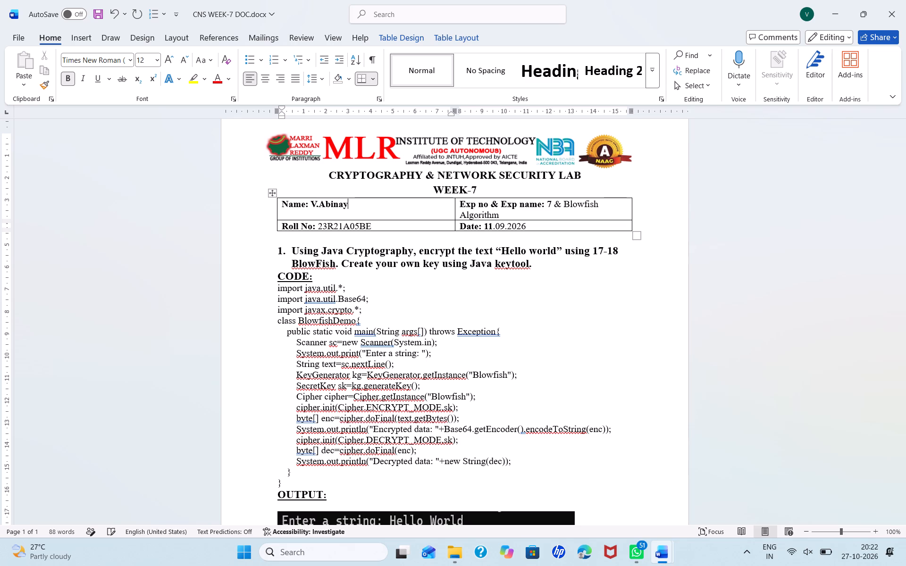
Change the ending of the roll number in the header table to CG.
left_click(374, 225)
key("BackSpace")
key("BackSpace")
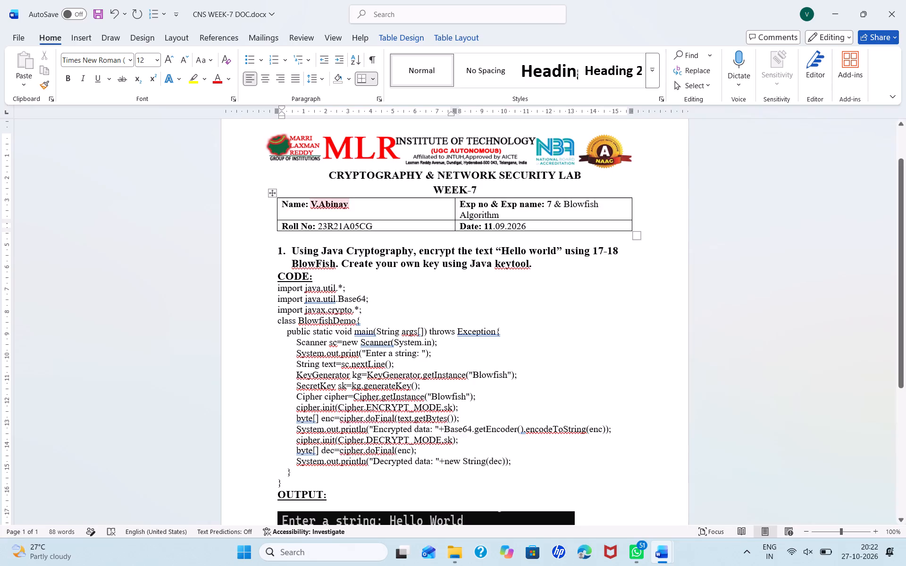
Save a copy of the document as a PDF named CNS WEEK-7 CG in the Downloads folder.
left_click(21, 38)
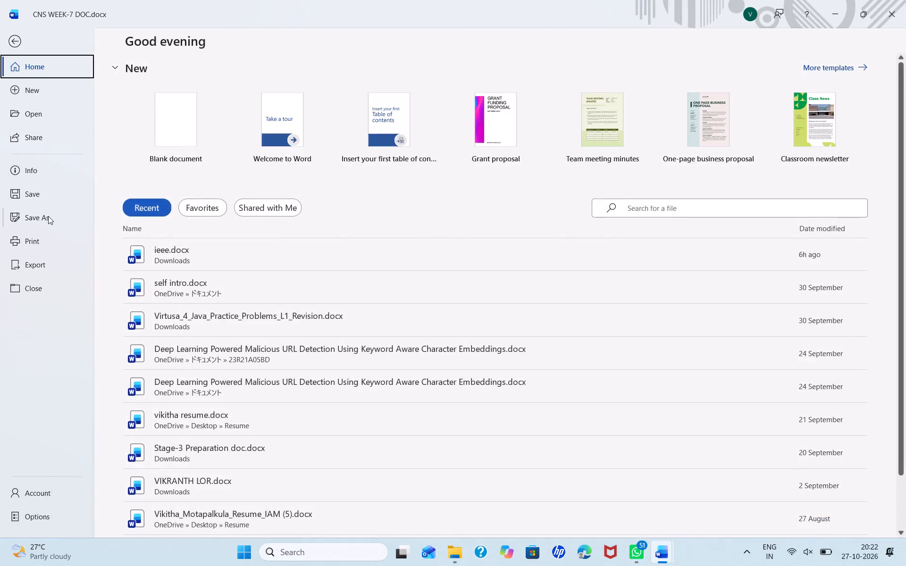
left_click(48, 216)
left_click(200, 283)
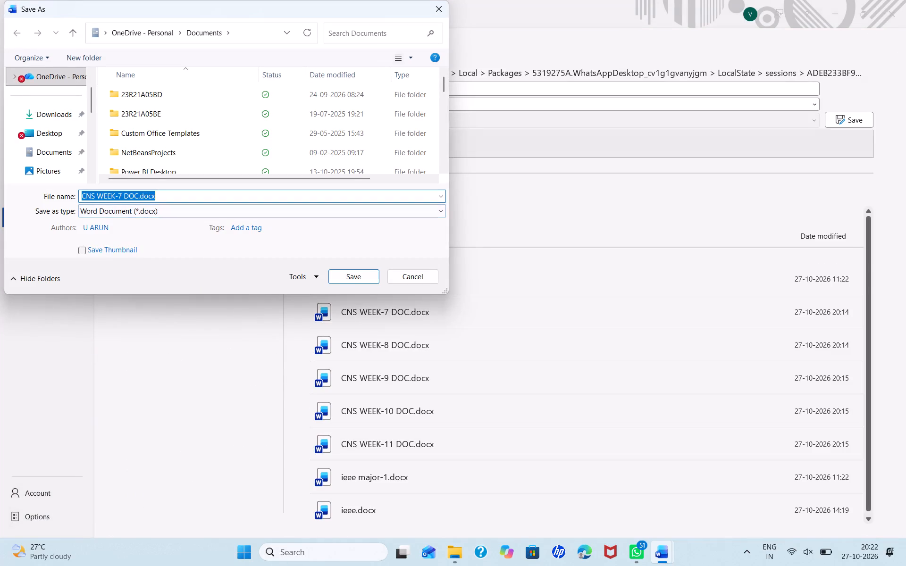
left_click(134, 197)
key("Right")
key("BackSpace")
key("BackSpace")
key("BackSpace")
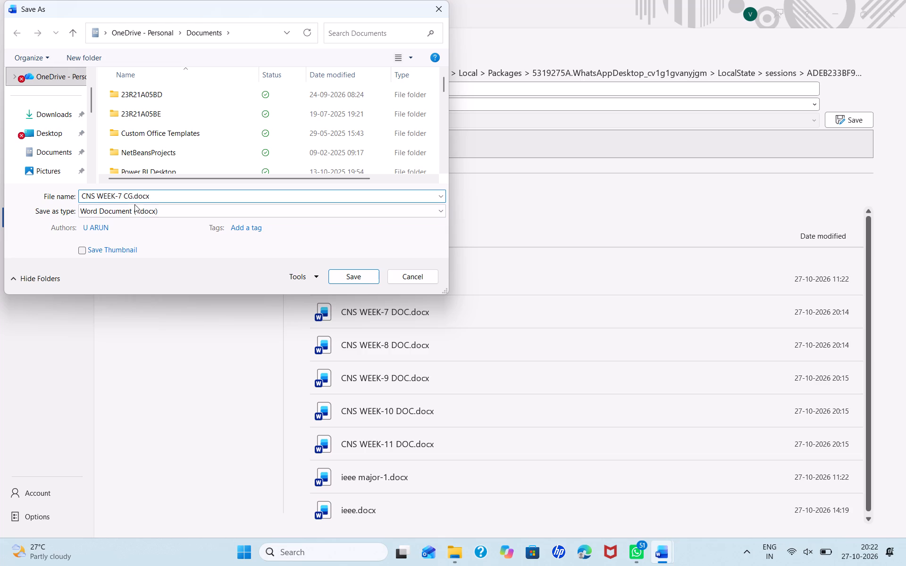
left_click(135, 207)
left_click(117, 275)
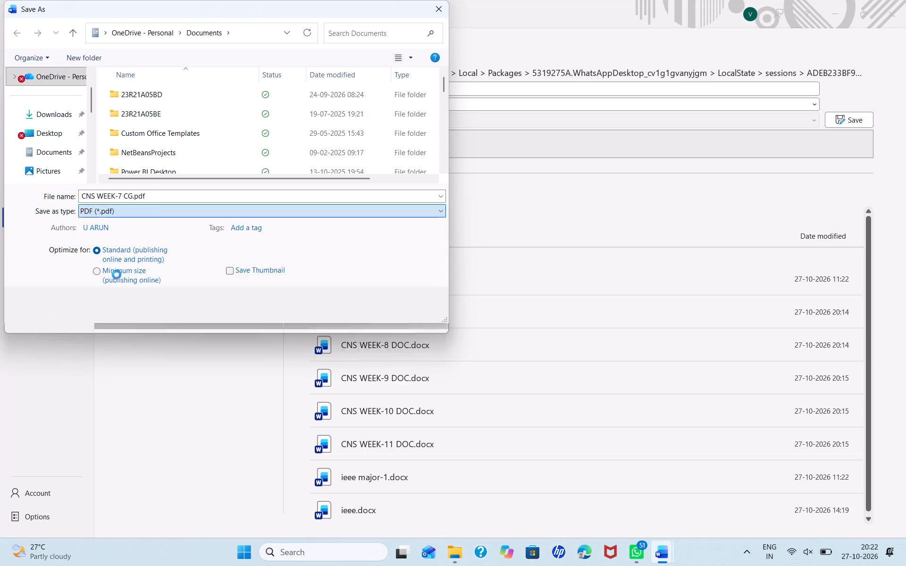
left_click(55, 112)
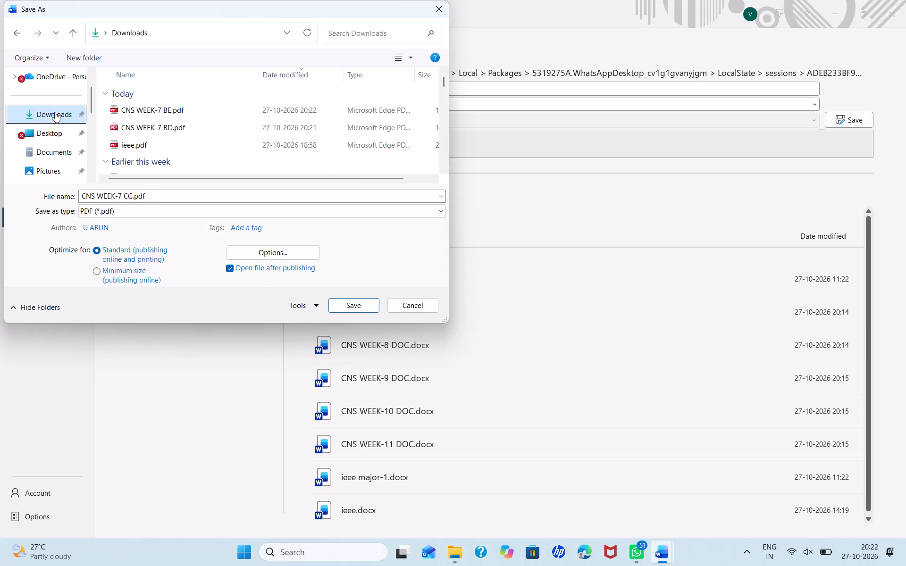
left_click(355, 302)
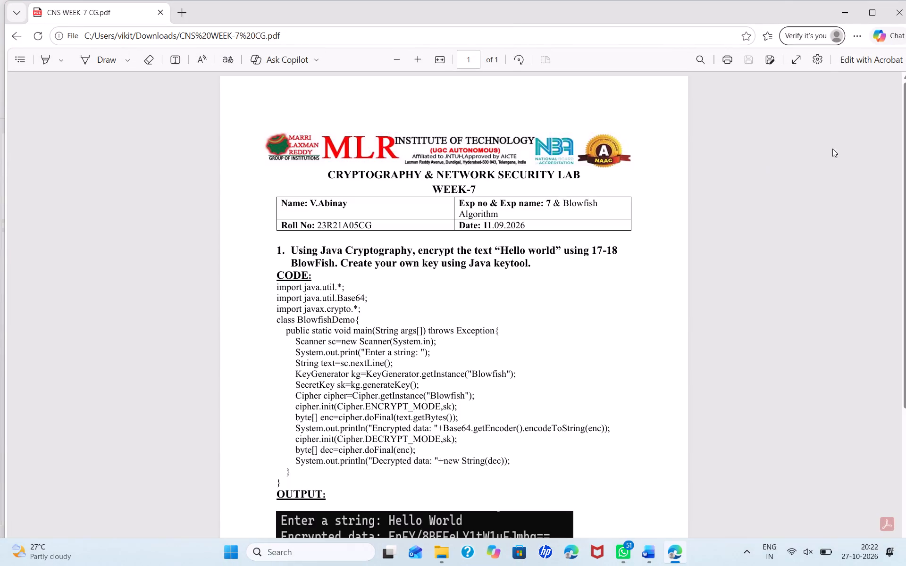
Close the Week 7 document without saving its changes and close the published CNS WEEK-7 CG PDF.
left_click(905, 0)
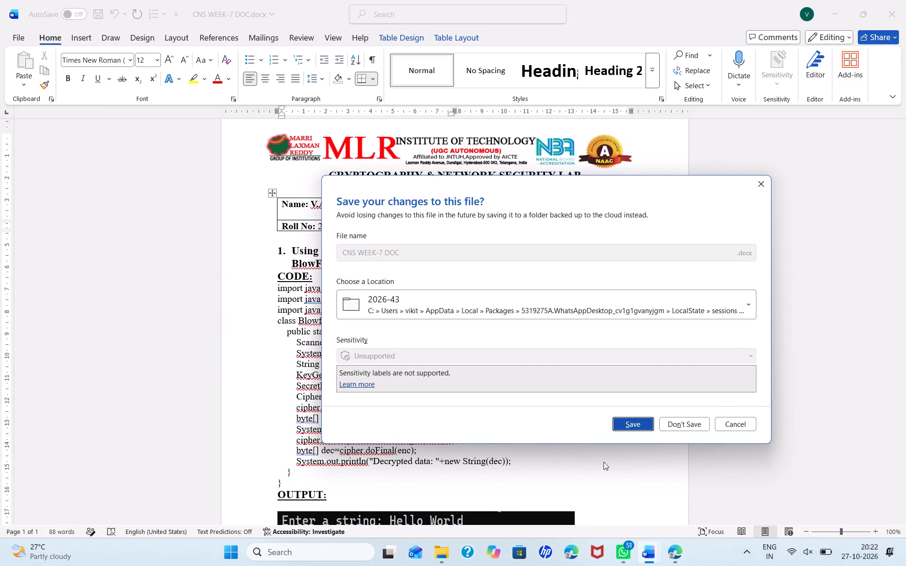
left_click(686, 426)
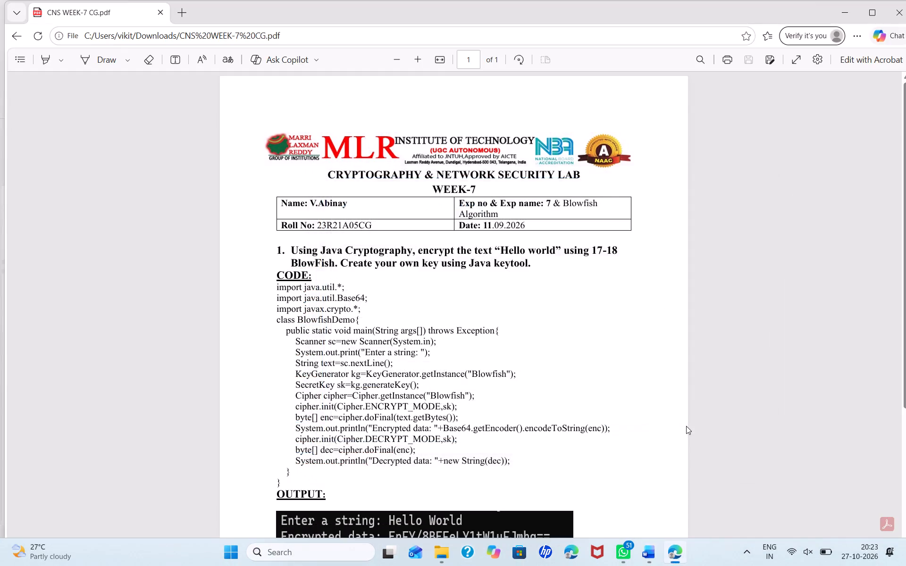
left_click(898, 12)
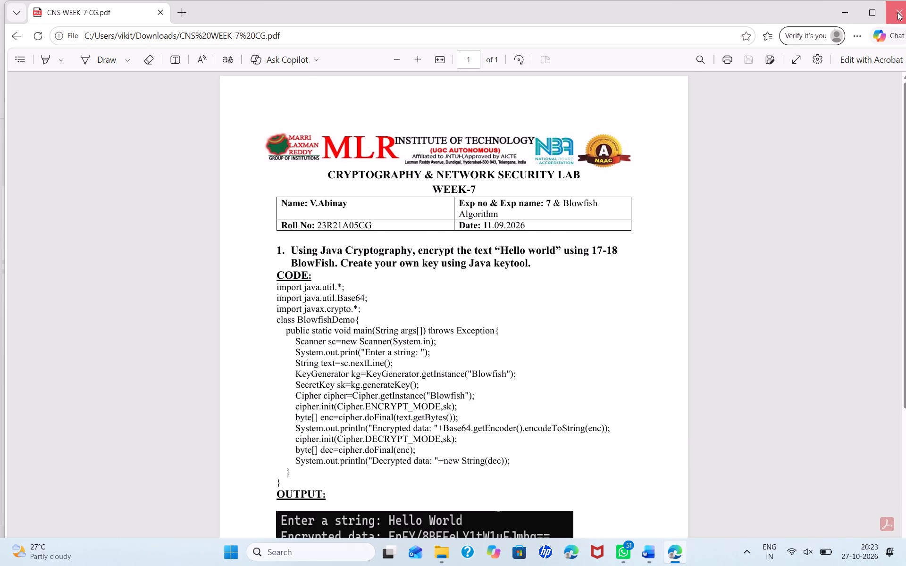
Close the CNS WEEK-8 DOC document.
left_click(898, 12)
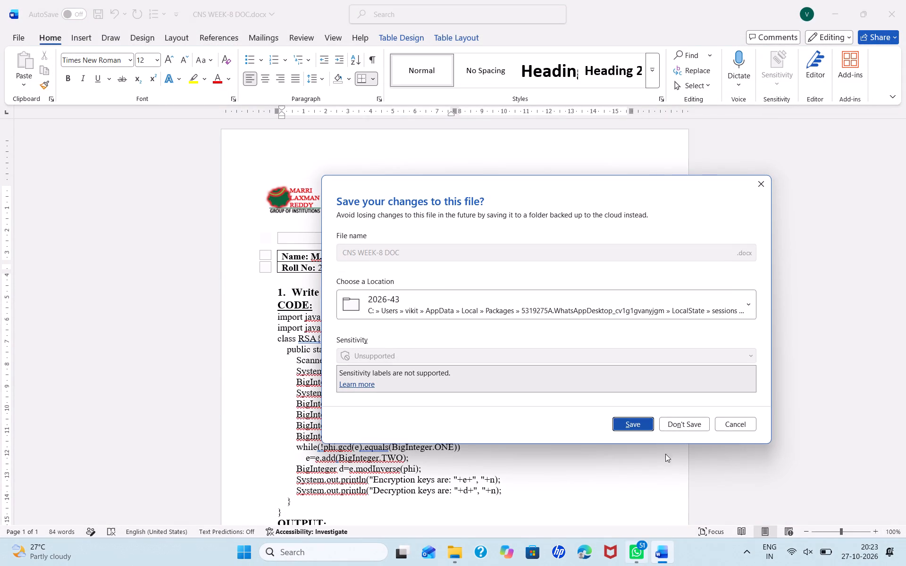
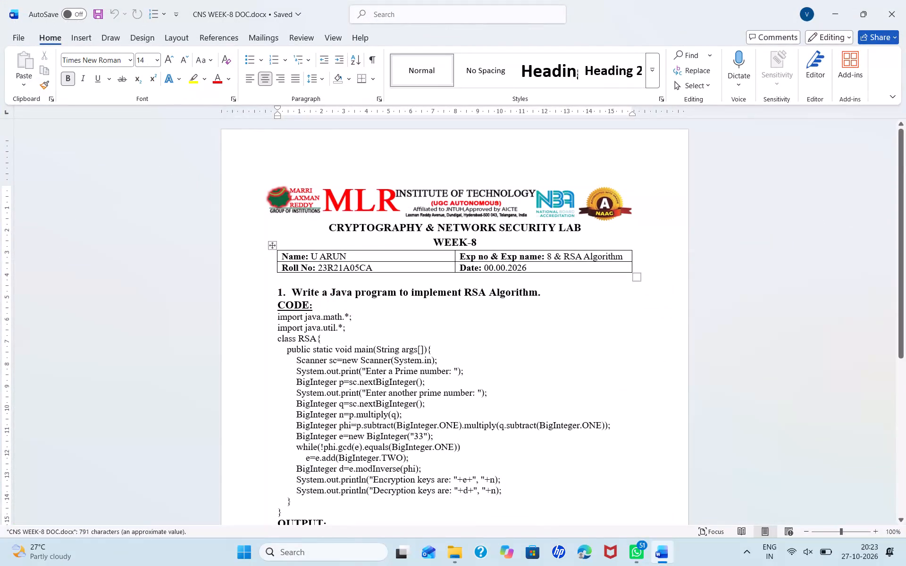
Replace the name in the Week 8 header table with the name of the student whose roll number ends in BD.
scroll(512, 269, "down", 1)
left_click(350, 180)
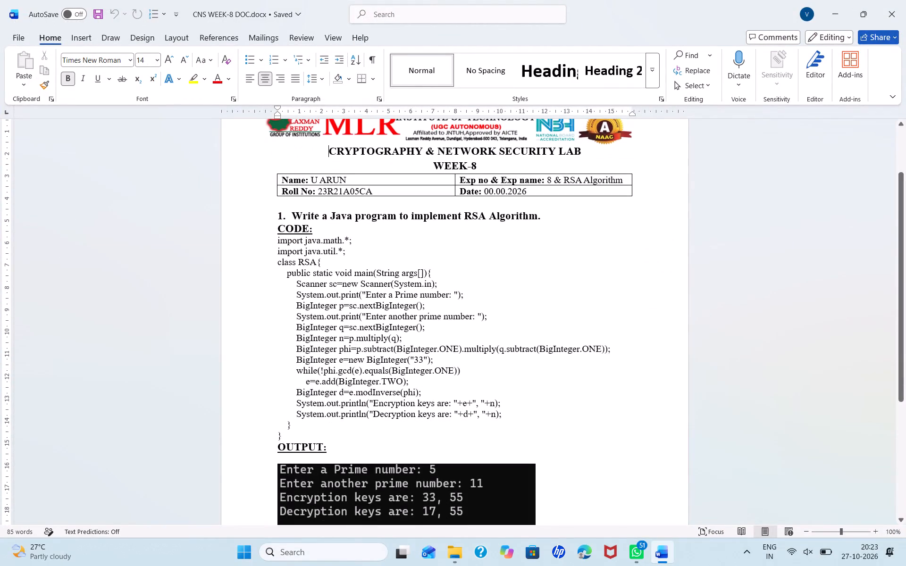
key("BackSpace")
key("BackSpace")
key("BackSpace")
key("BackSpace")
key("BackSpace")
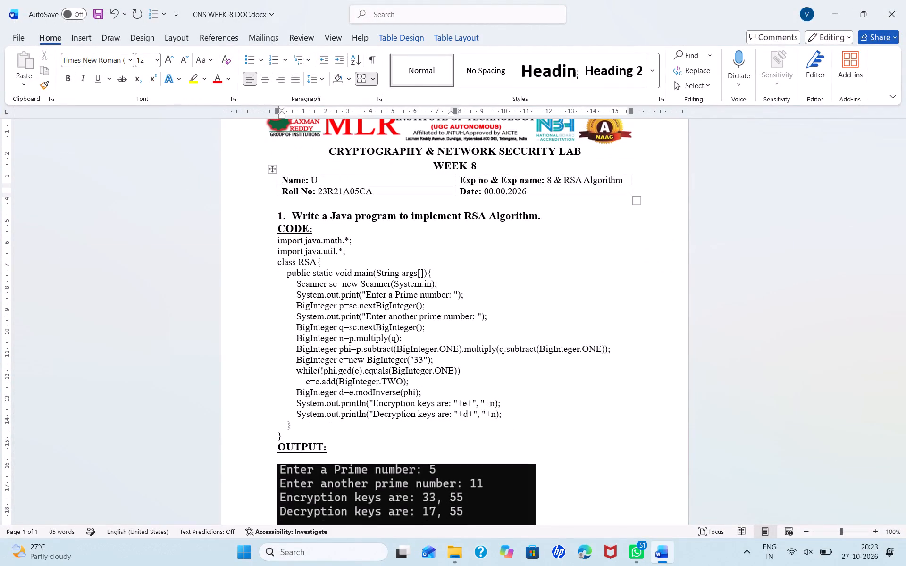
key("BackSpace")
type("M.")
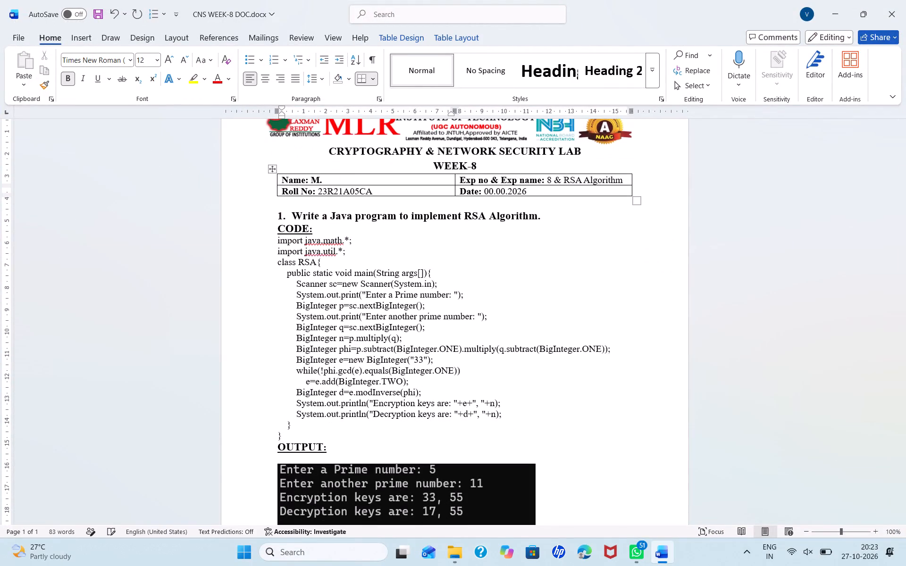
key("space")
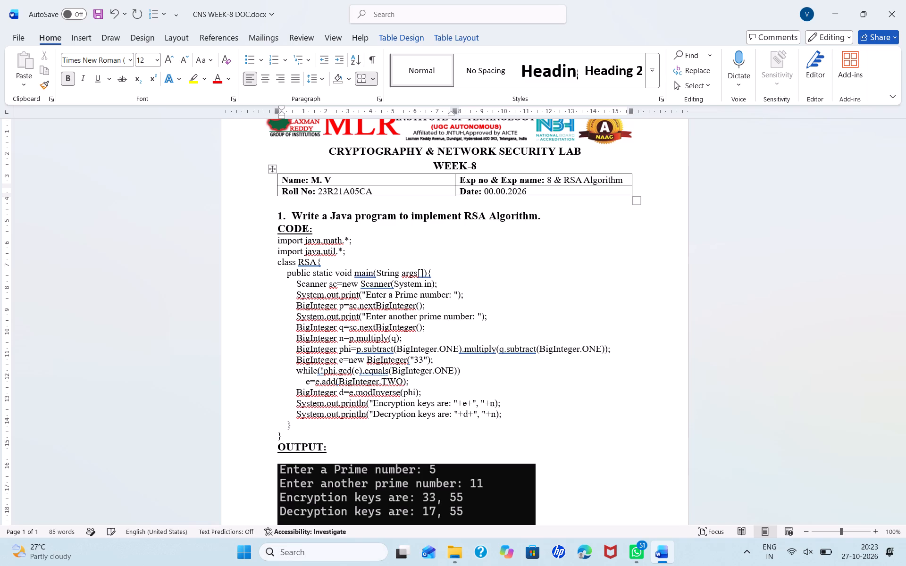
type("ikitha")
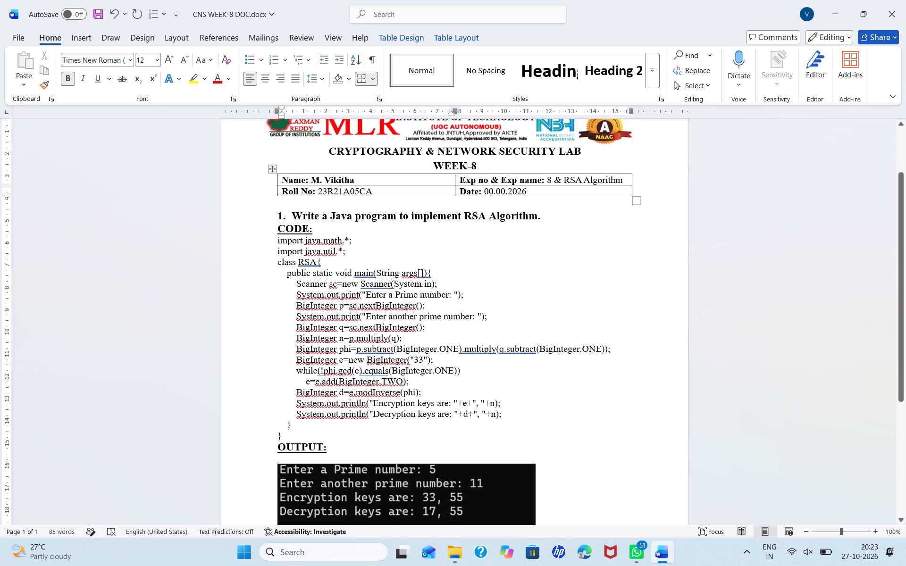
Change the ending of the roll number in the header table to BD.
left_click(378, 191)
key("BackSpace")
key("BackSpace")
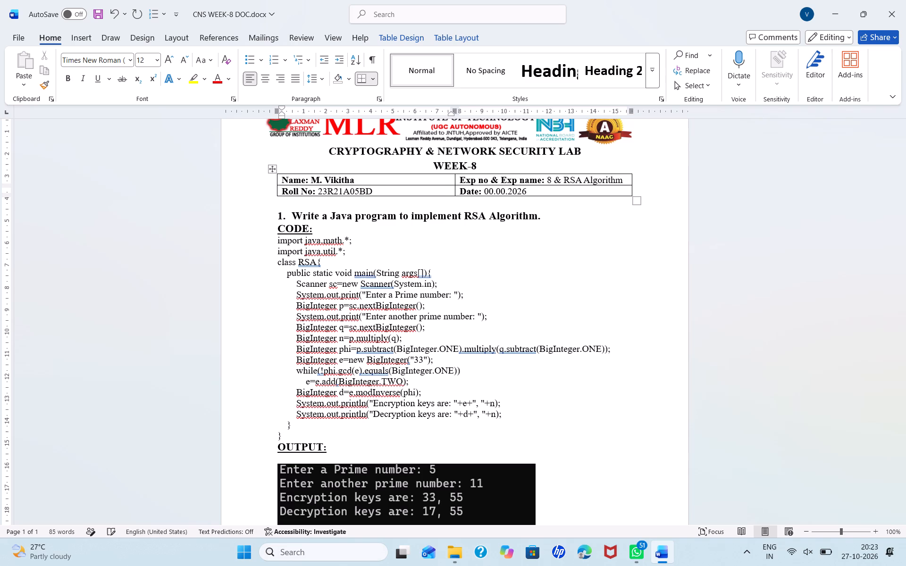
Set the date in the header table to 18.09.2026.
left_click(501, 189)
key("Right")
key("BackSpace")
key("BackSpace")
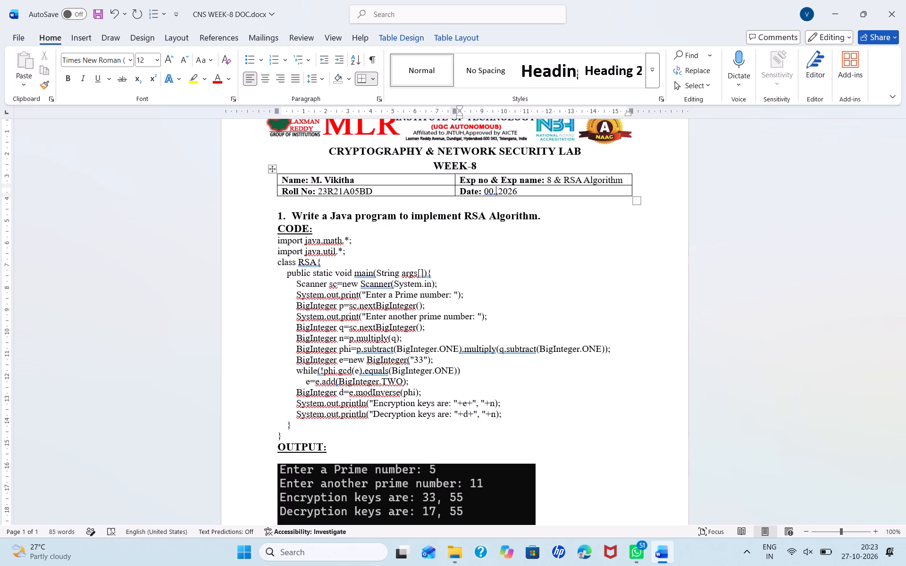
type("09")
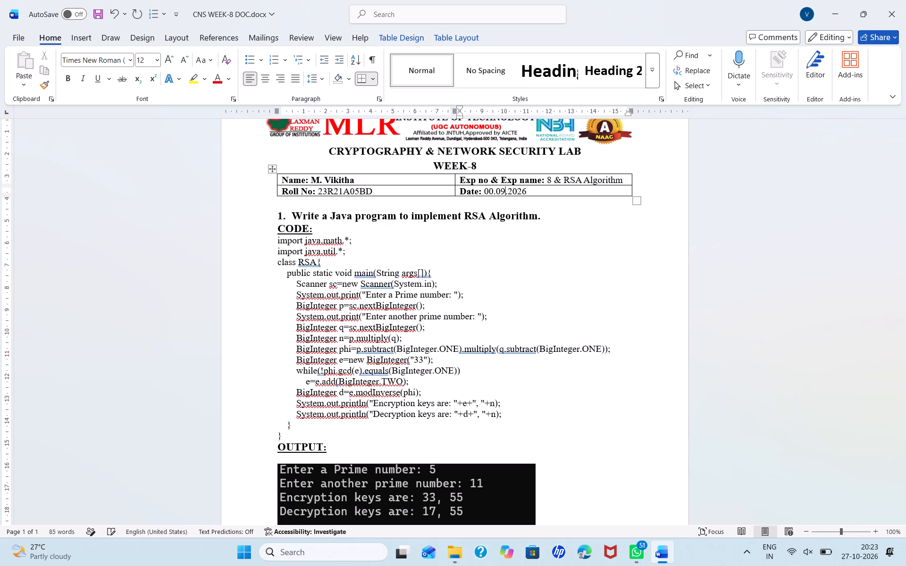
left_click(493, 191)
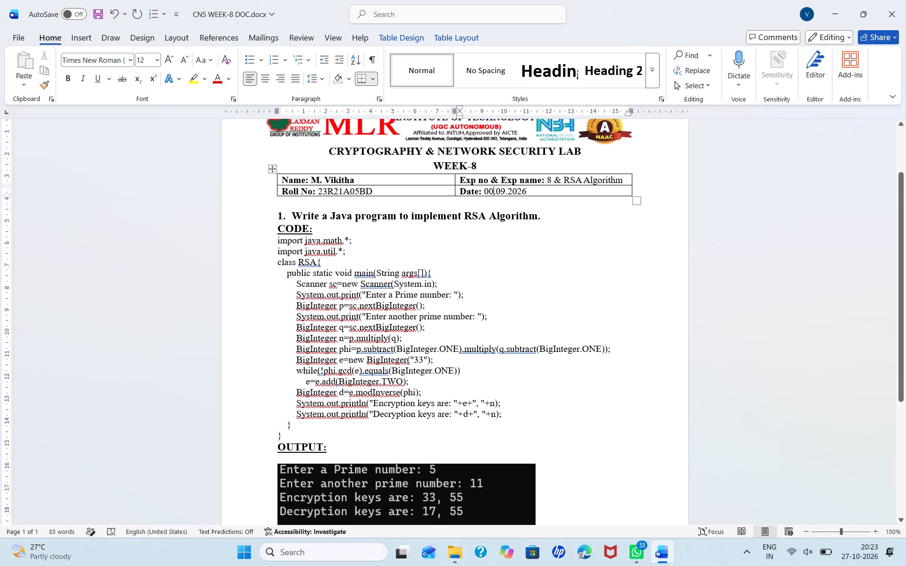
key("BackSpace")
key("BackSpace")
type("18")
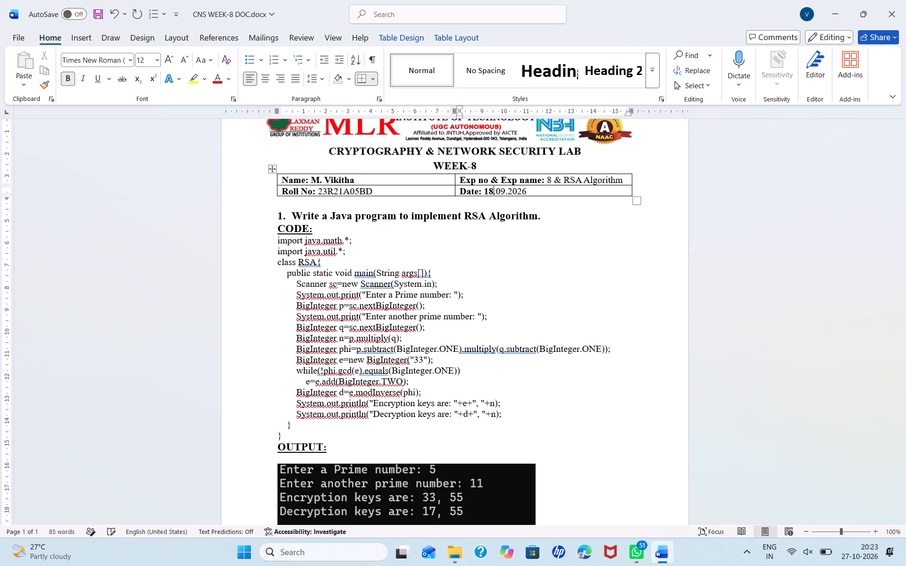
Save a copy of the document as a PDF named CNS WEEK-8 BD in the Downloads folder and close the published PDF.
scroll(493, 191, "down", 1)
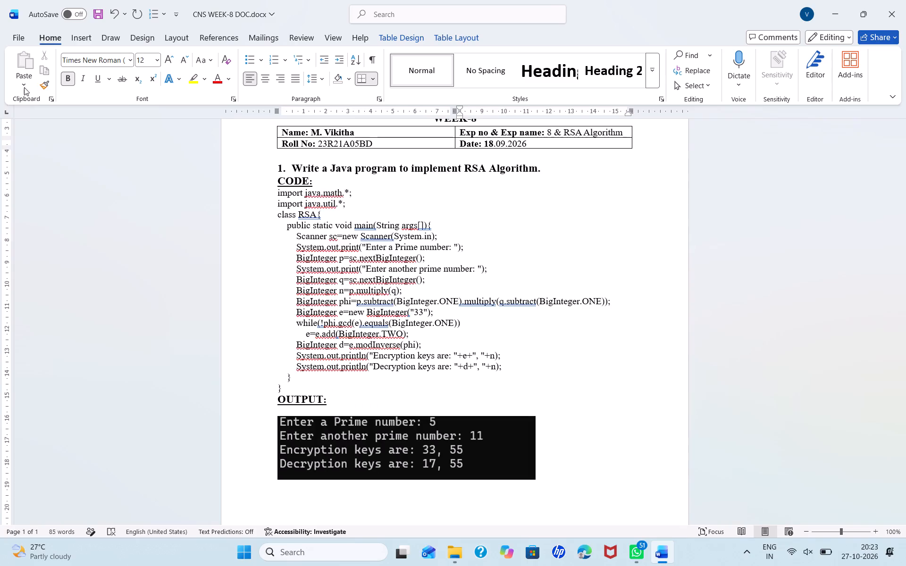
left_click(29, 42)
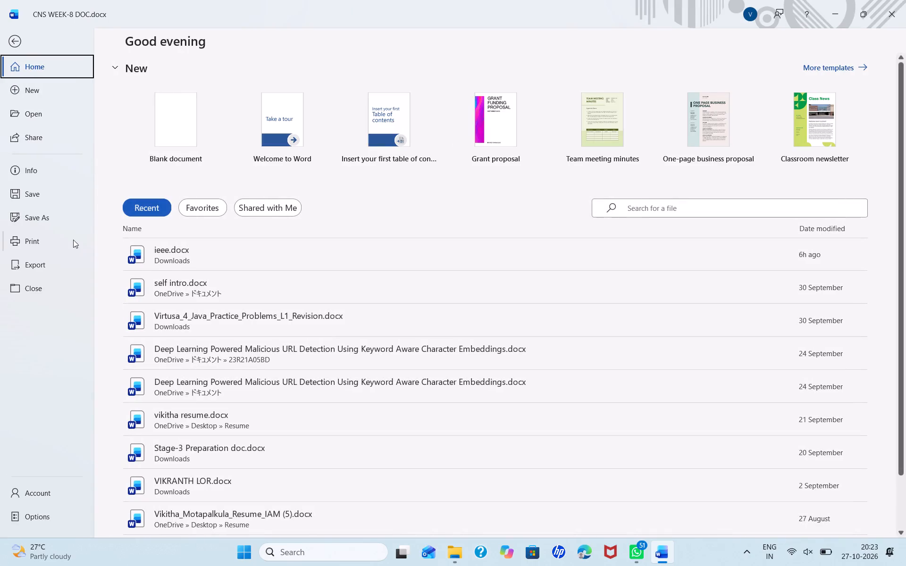
left_click(40, 213)
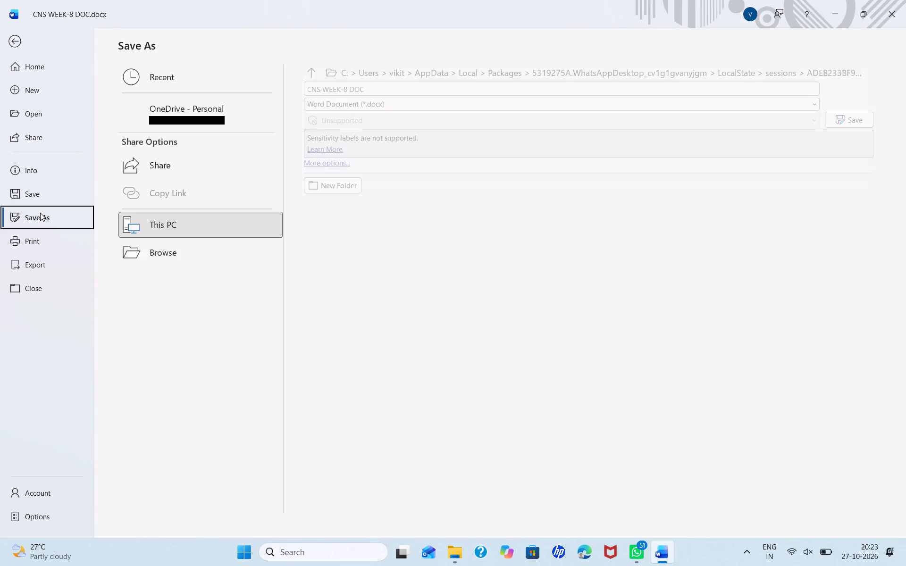
left_click(175, 285)
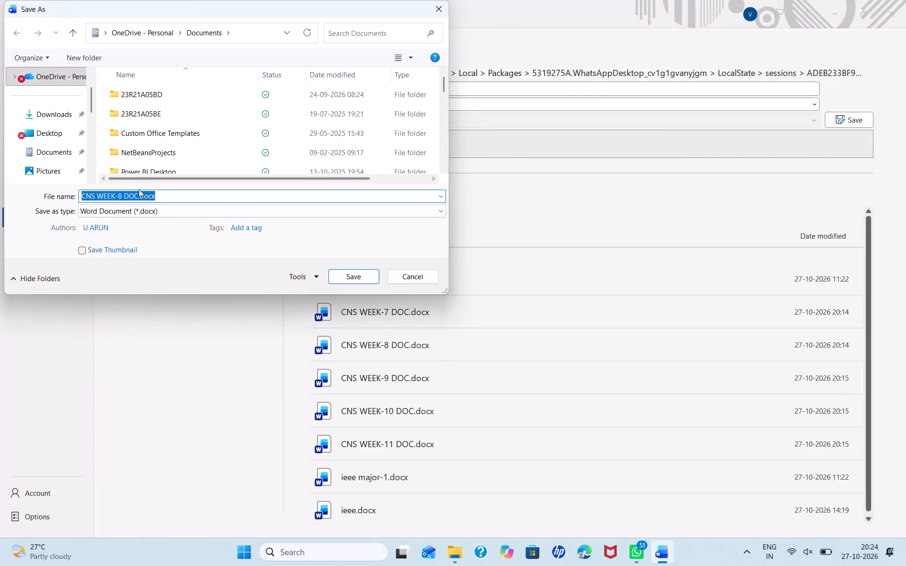
left_click(136, 194)
key("Right")
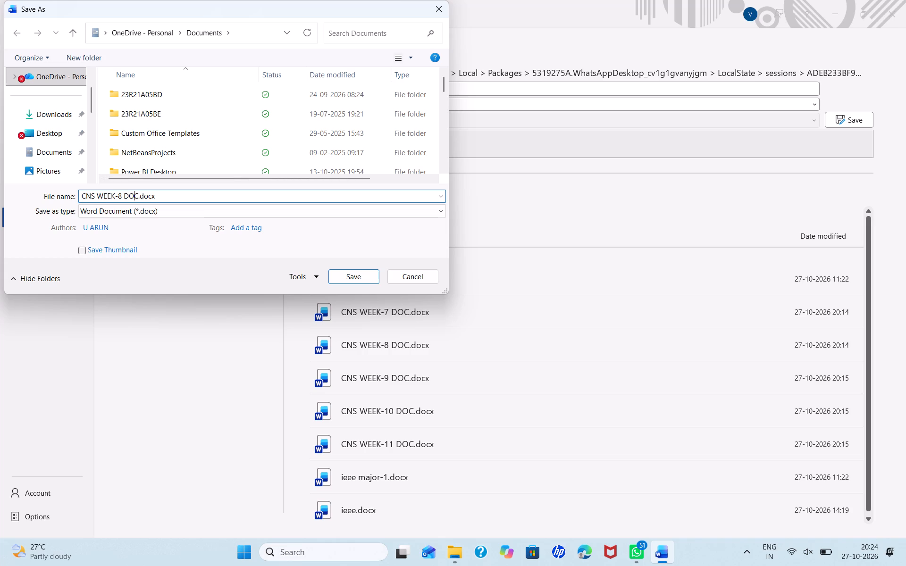
key("BackSpace")
key("BackSpace")
key("BackSpace")
type("BD")
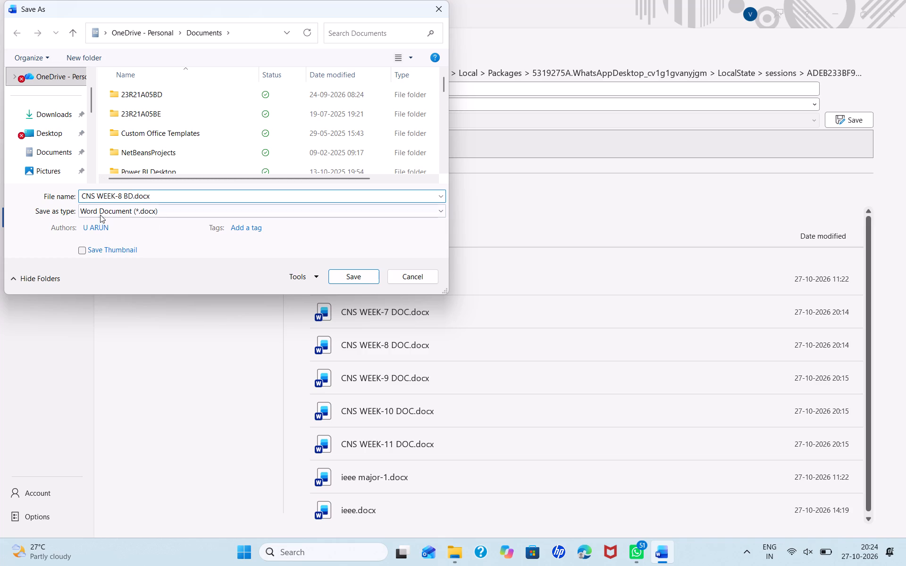
left_click(100, 214)
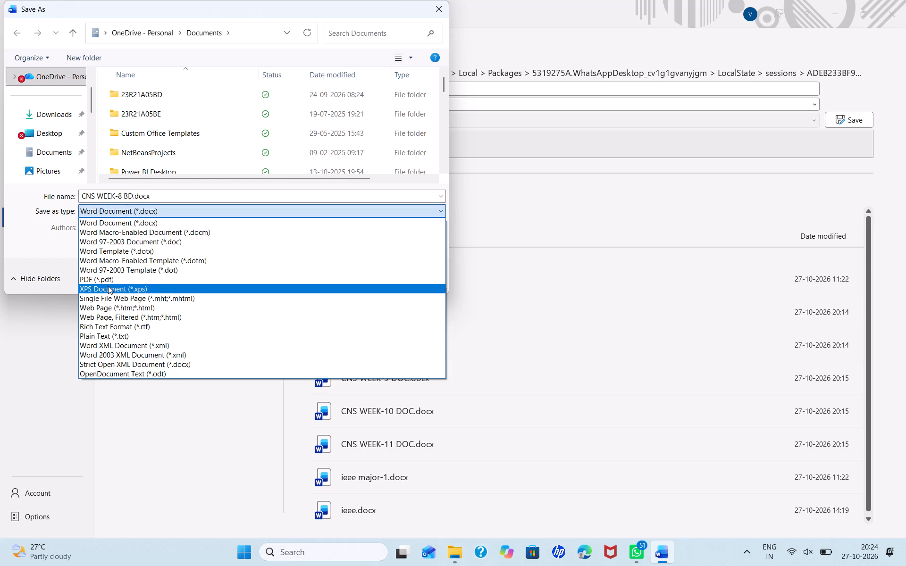
left_click(106, 278)
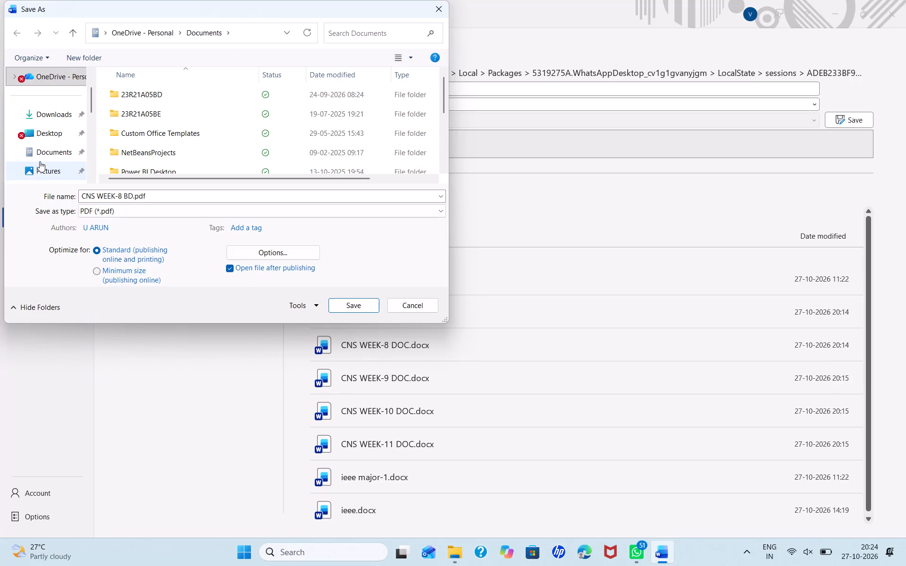
left_click(53, 114)
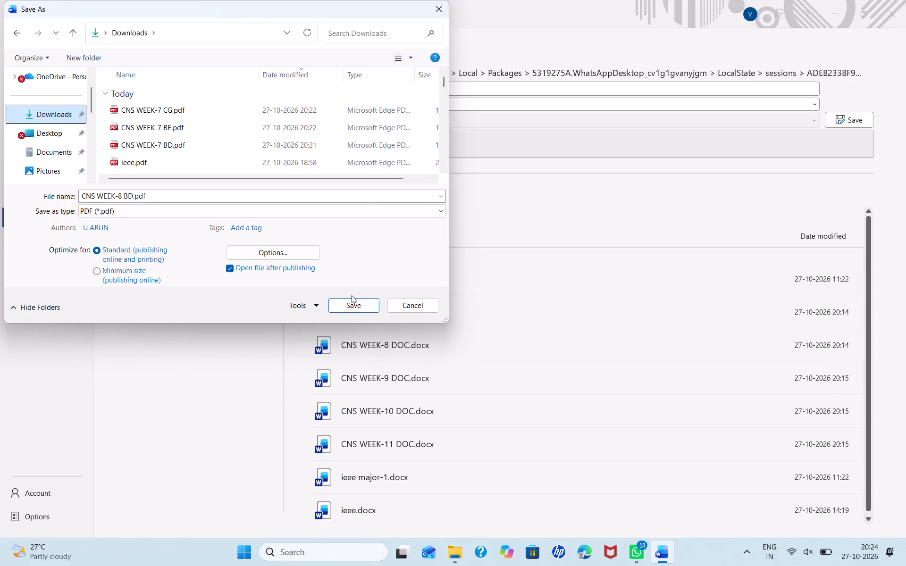
left_click(352, 308)
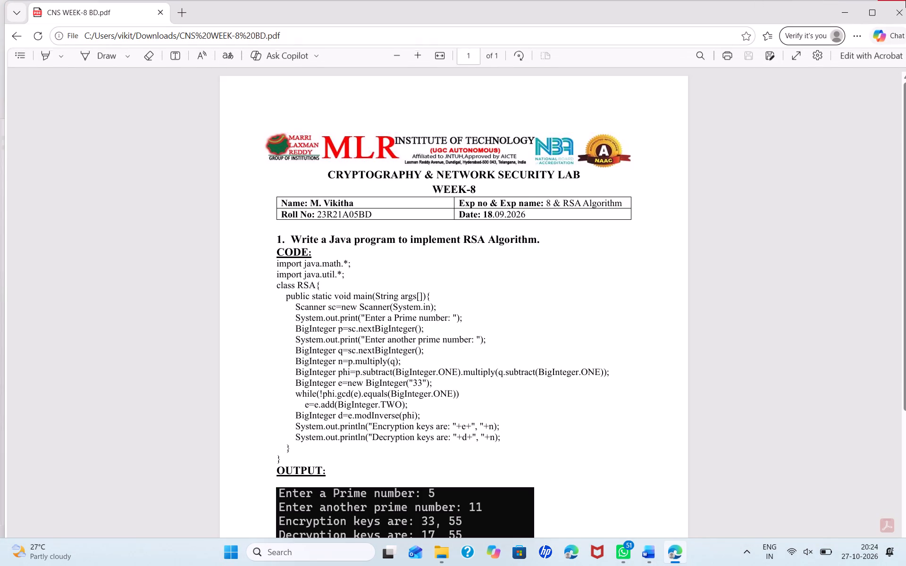
left_click(896, 14)
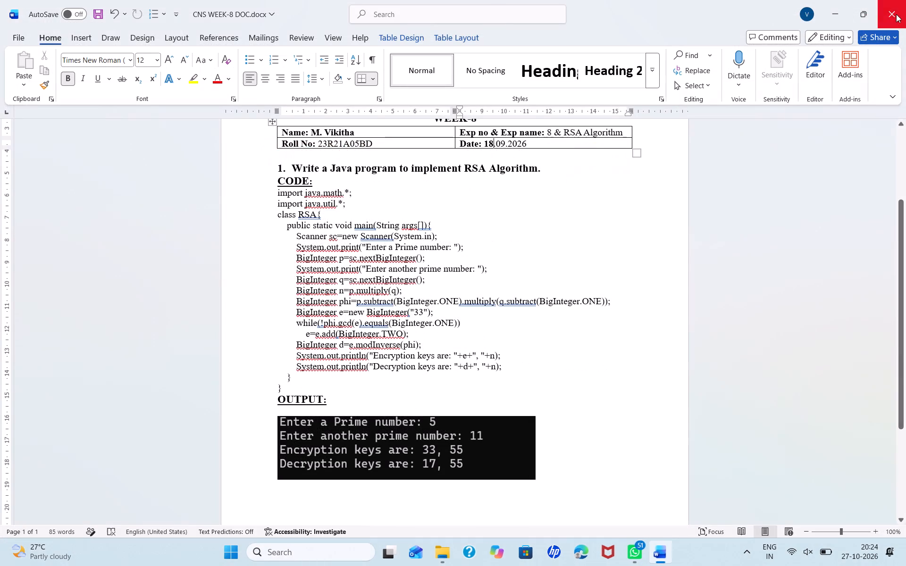
Replace the name in the header table with the name of the student whose roll number ends in BE.
scroll(459, 145, "up", 1)
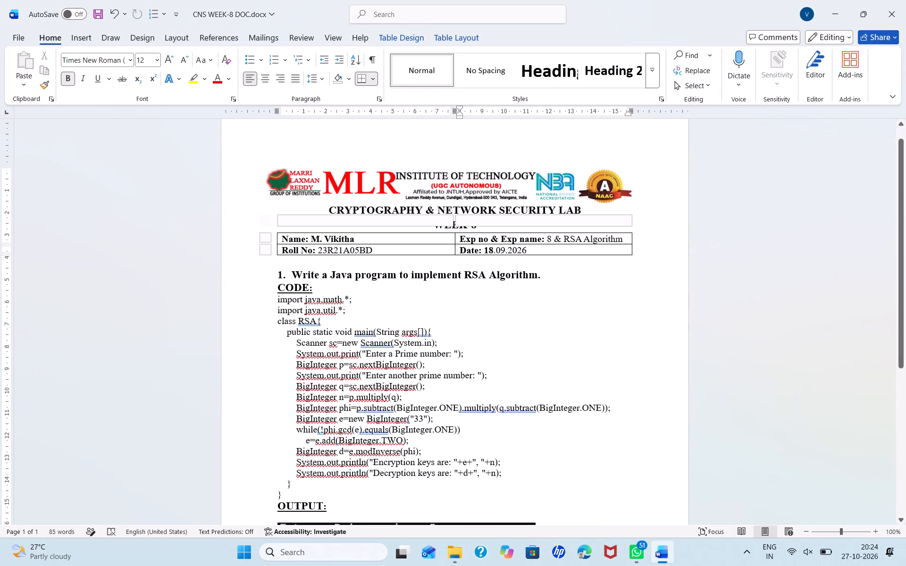
left_click(361, 236)
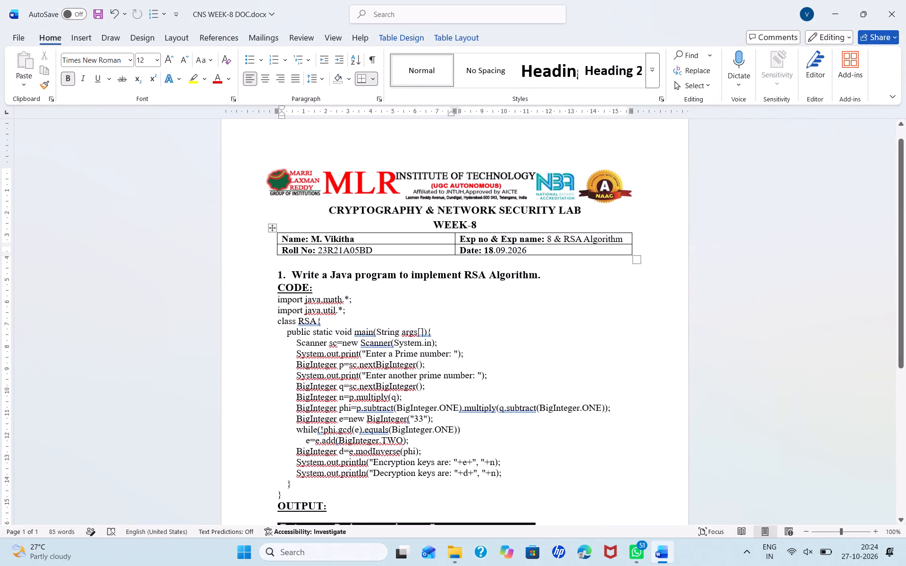
key("BackSpace")
key("BackSpace")
key("BackSpace")
key("BackSpace")
key("BackSpace")
key("BackSpace")
key("BackSpace")
key("BackSpace")
key("BackSpace")
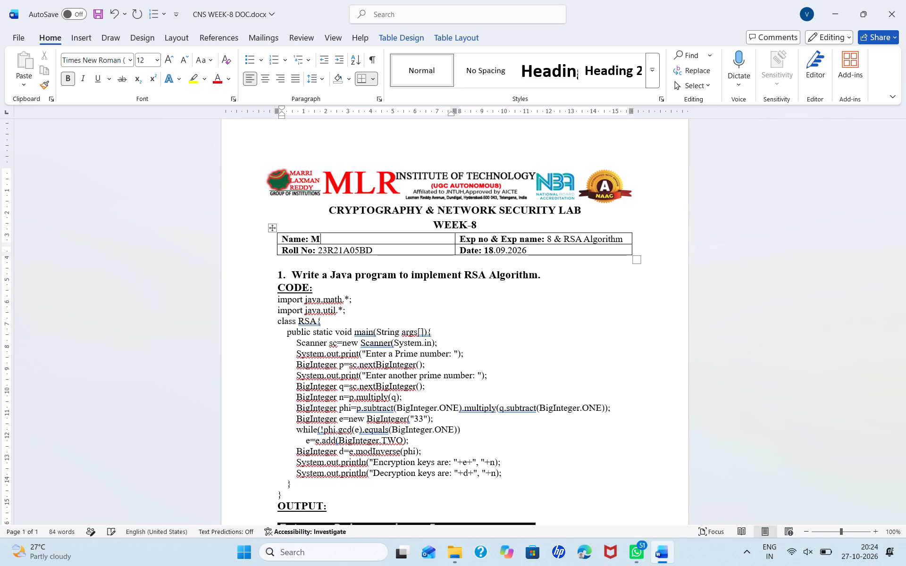
key("BackSpace")
Change the ending of the roll number in the header table to BE.
left_click(389, 250)
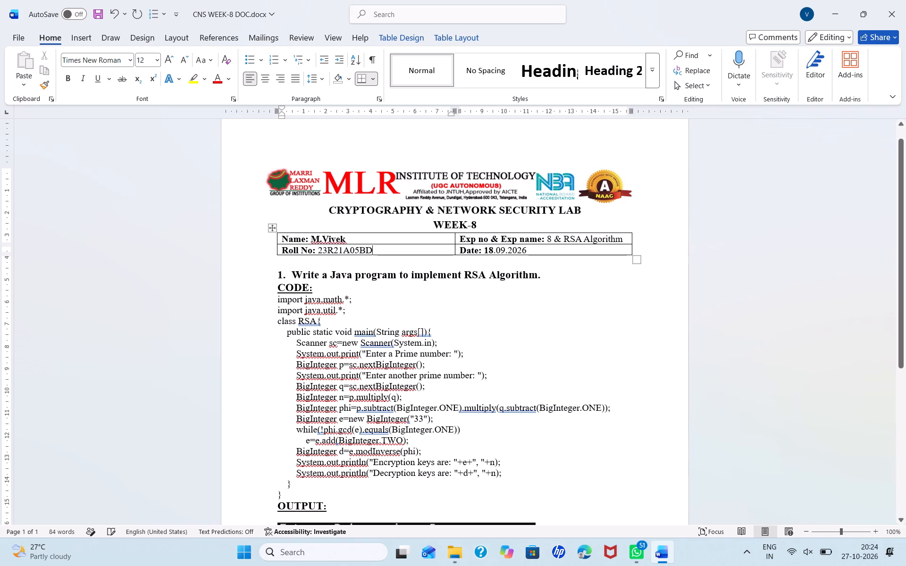
key("BackSpace")
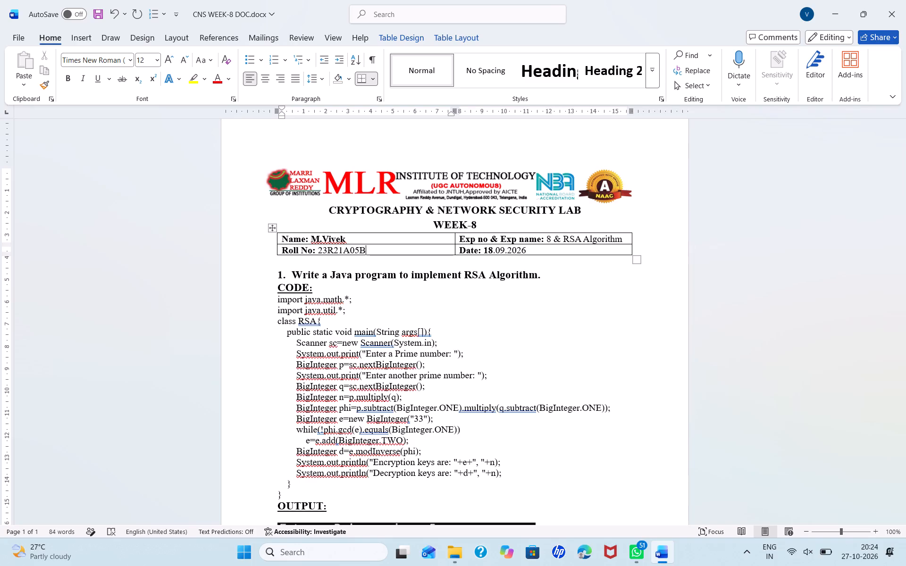
key("e")
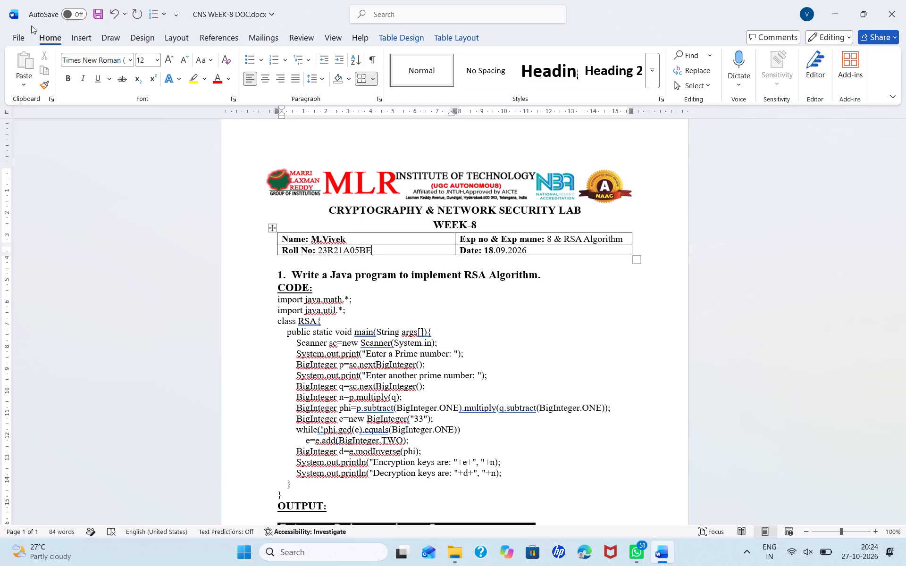
Save a copy of the document as a PDF named CNS WEEK-8 BE in the Downloads folder and close the published PDF.
left_click(22, 32)
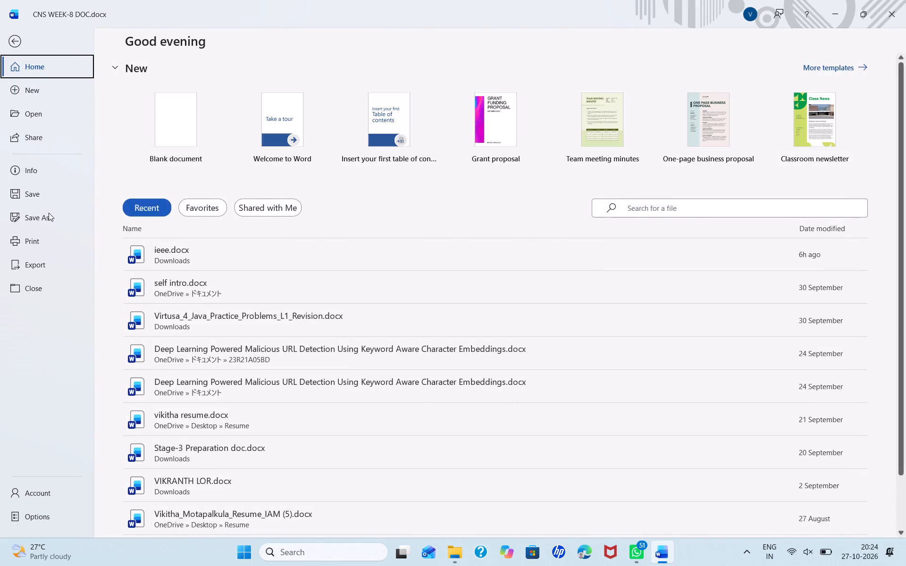
left_click(49, 214)
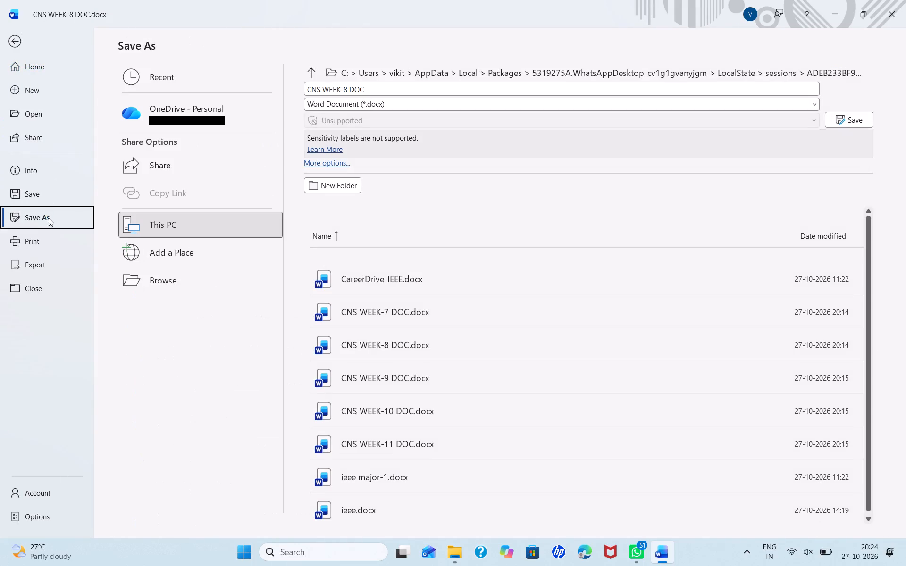
left_click(166, 275)
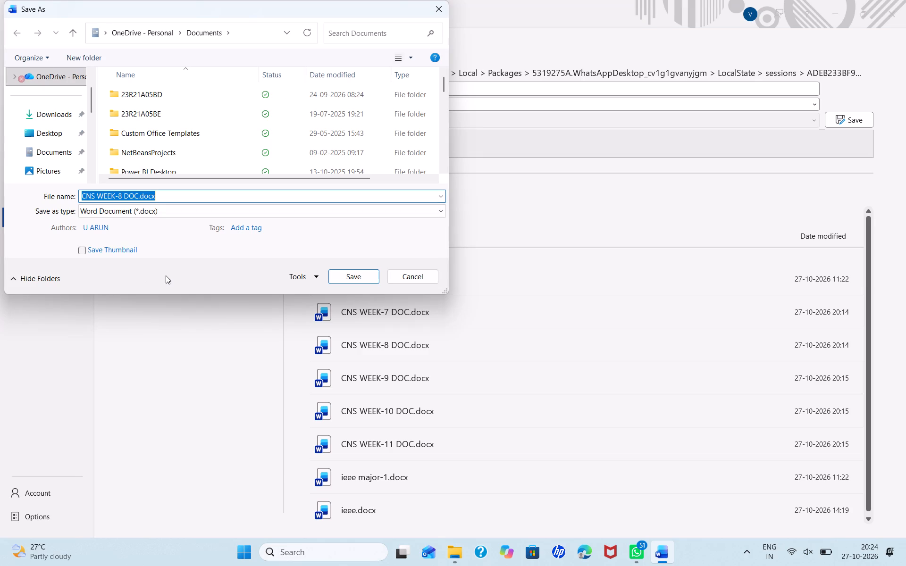
left_click(137, 194)
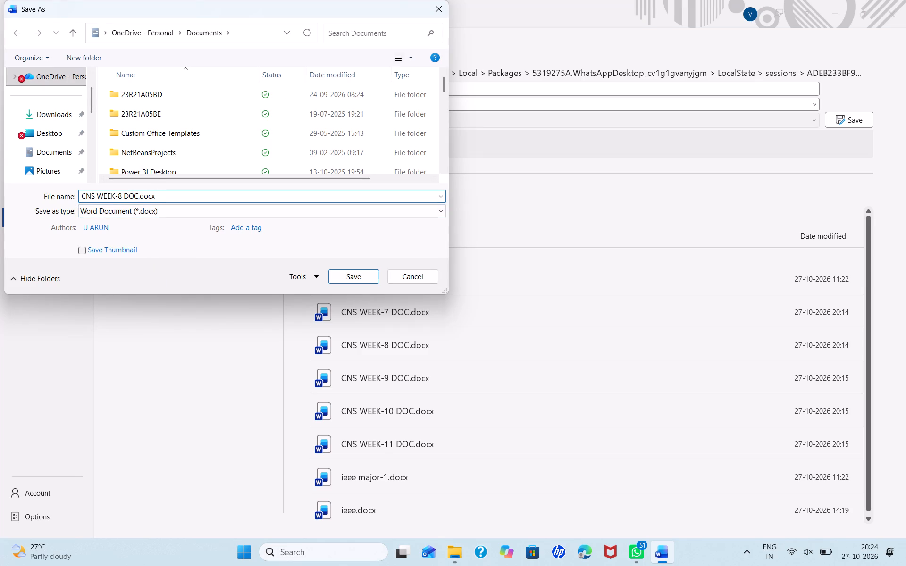
key("BackSpace")
key("BackSpace")
key("BackSpace")
key("d")
key("BackSpace")
type("BE")
left_click(150, 212)
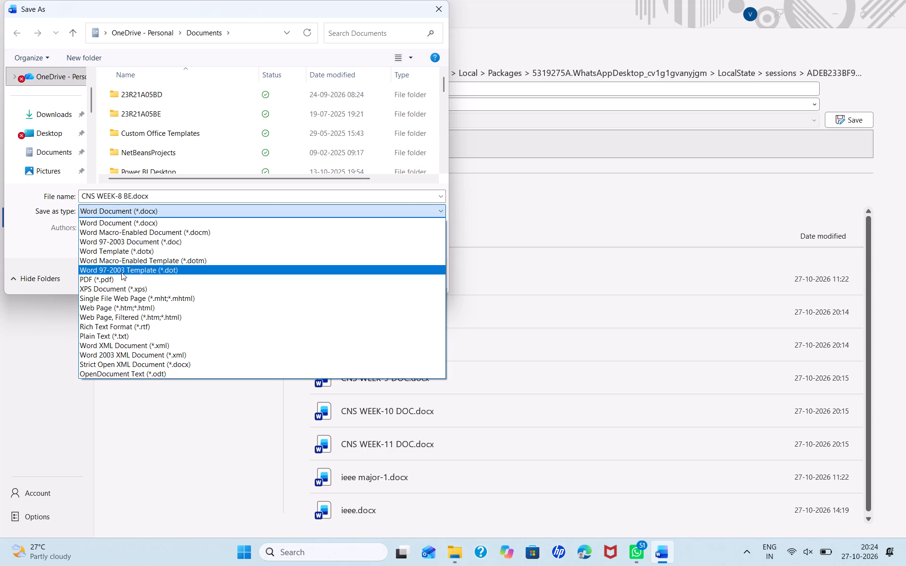
left_click(123, 276)
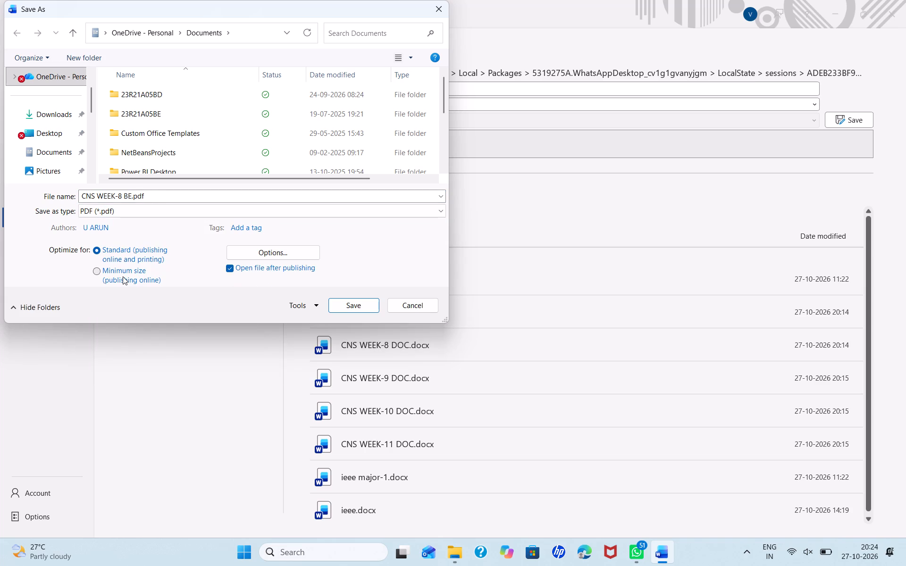
left_click(45, 113)
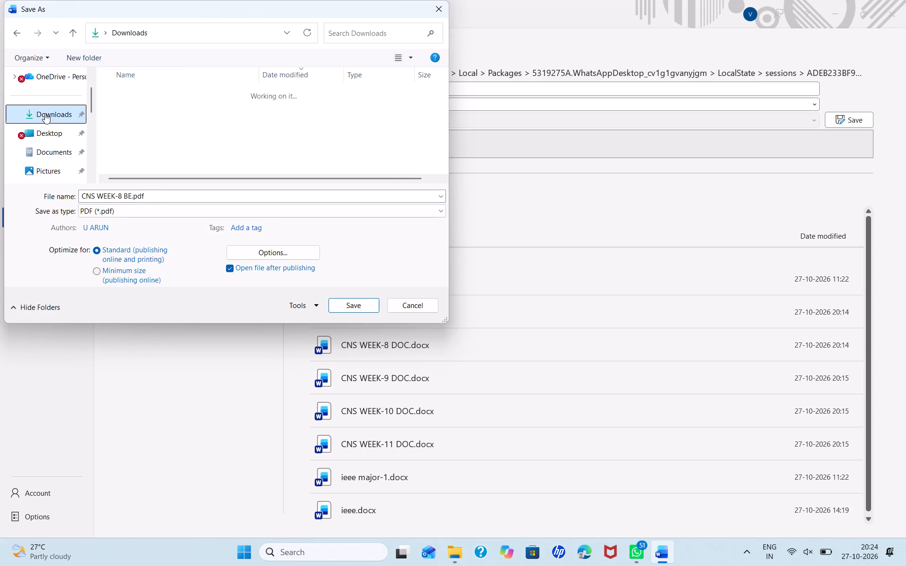
left_click(341, 301)
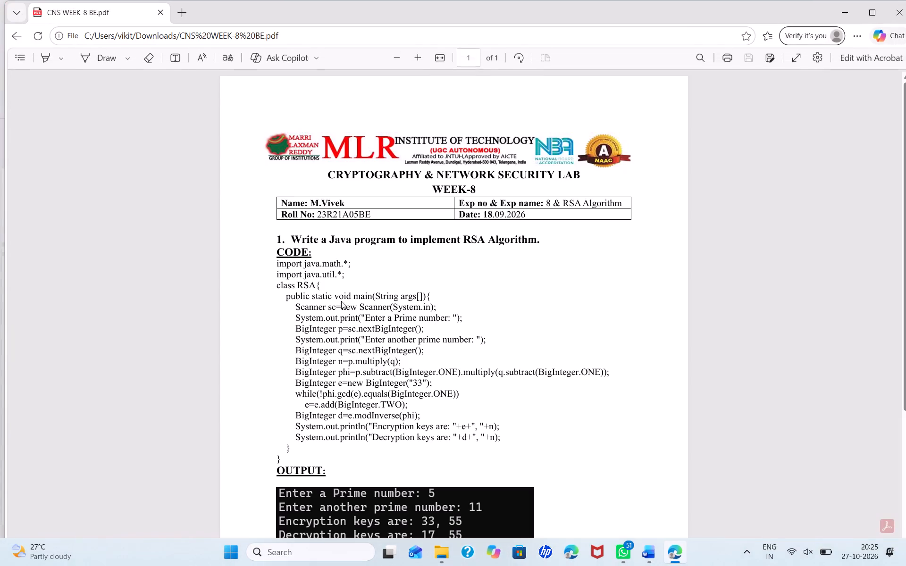
left_click(892, 7)
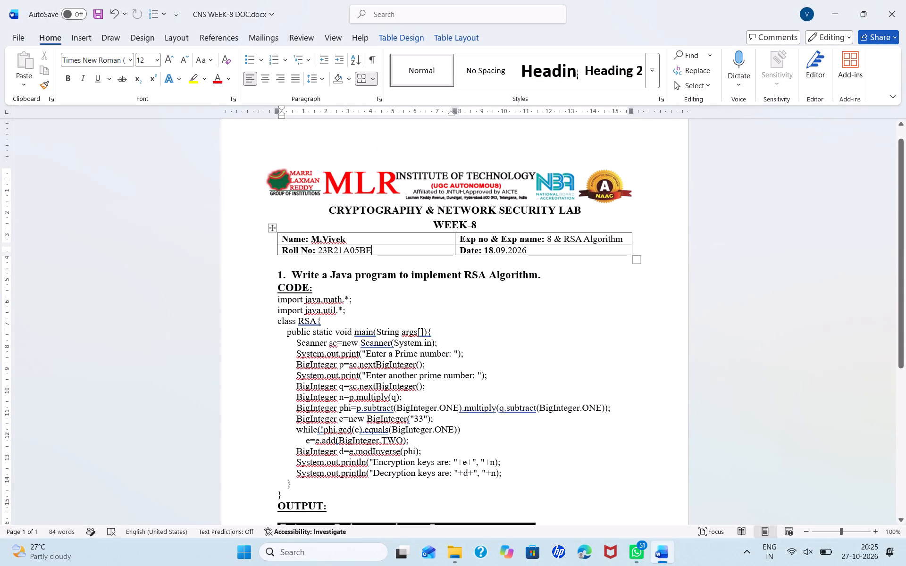
Change the ending of the roll number in the header table to CG.
key("BackSpace")
key("BackSpace")
type("CG")
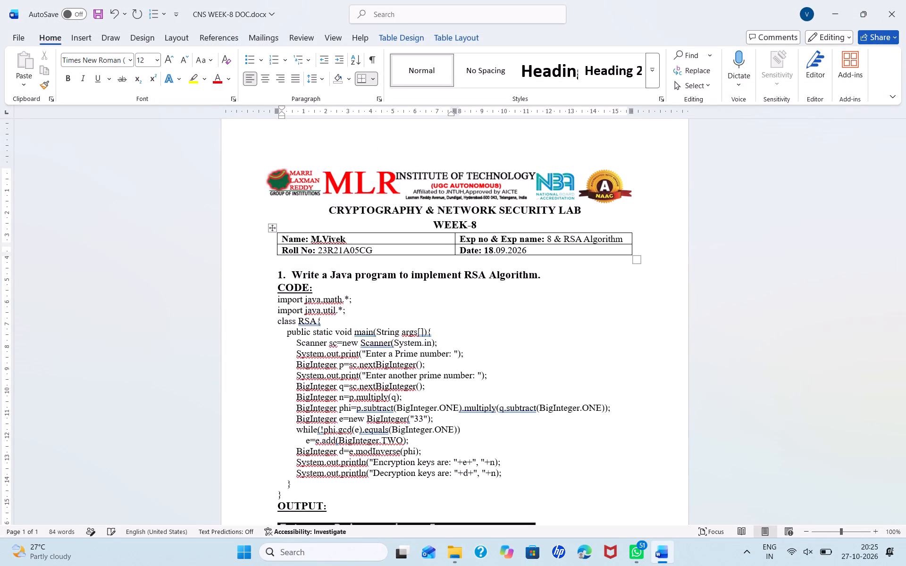
Replace the name in the header table with the name of the student whose roll number ends in CG.
left_click(357, 244)
left_click(355, 241)
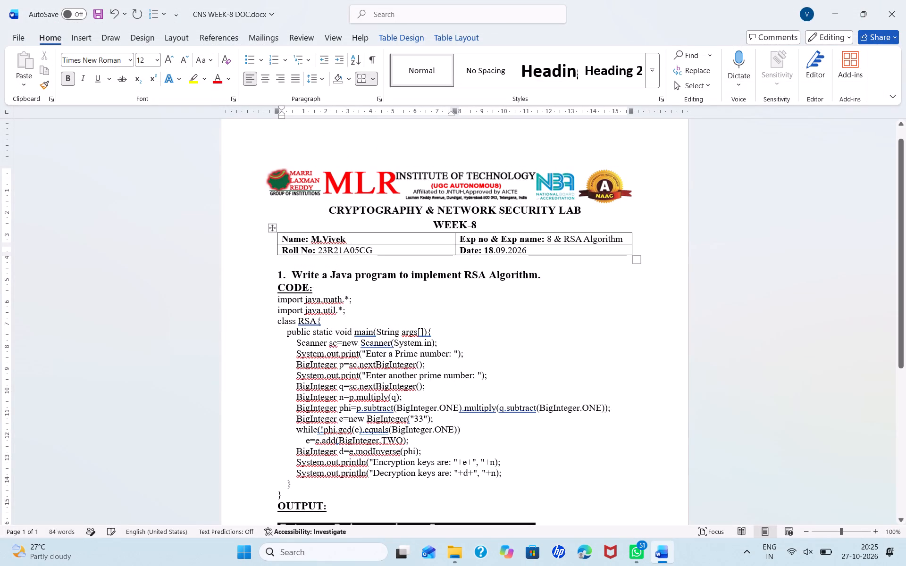
key("BackSpace")
key("BackSpace")
key("BackSpace")
key("BackSpace")
key("BackSpace")
key("BackSpace")
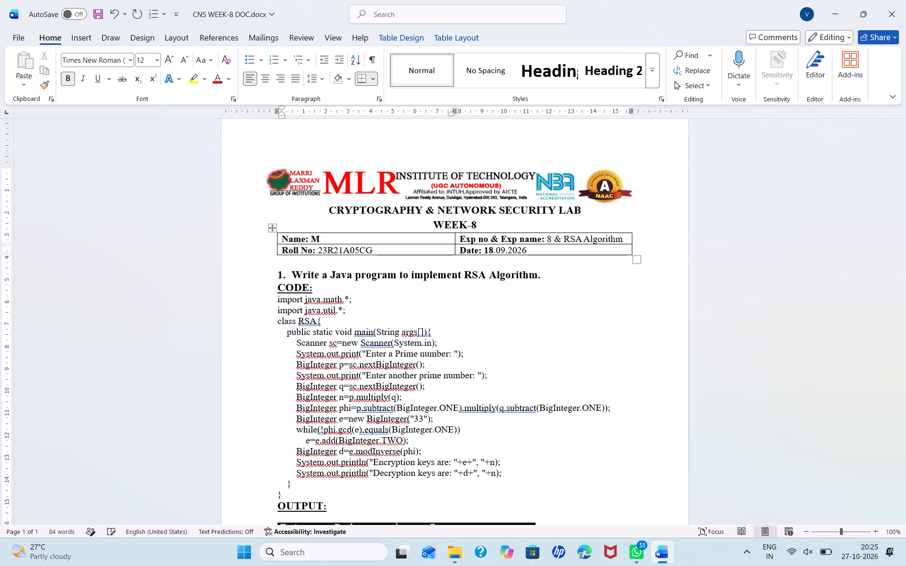
key("BackSpace")
type("V.")
Save a copy of the document as a PDF named CNS WEEK-8 CG in the Downloads folder and close the published PDF.
scroll(353, 233, "down", 1)
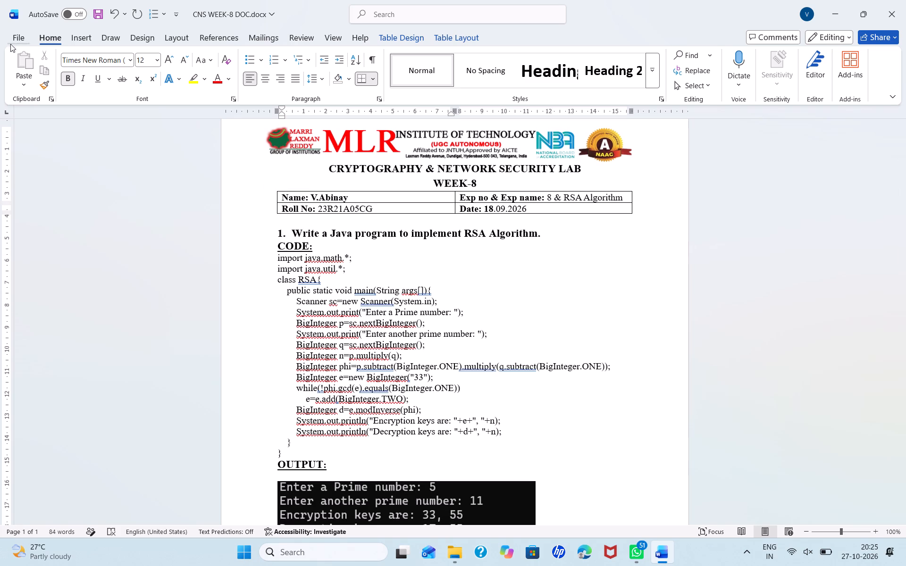
left_click(11, 40)
left_click(60, 219)
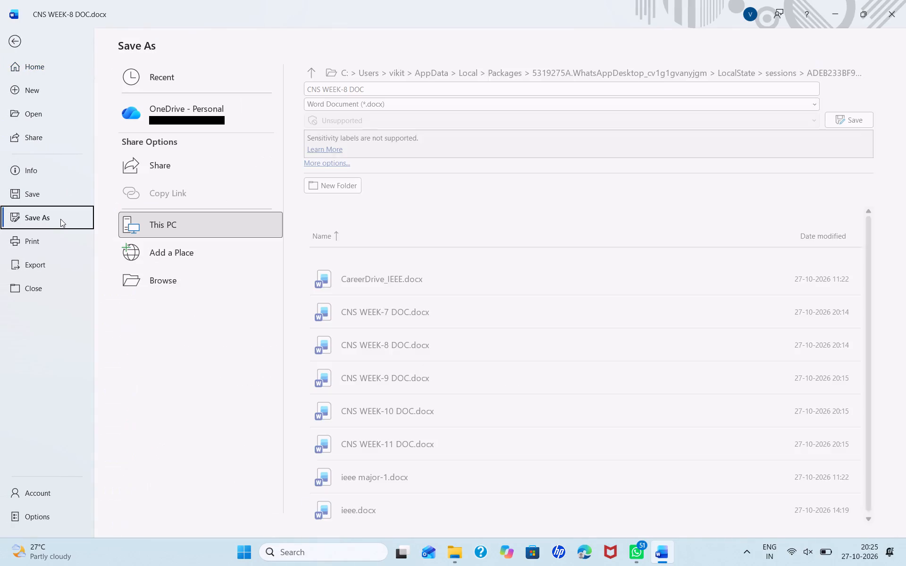
left_click(146, 273)
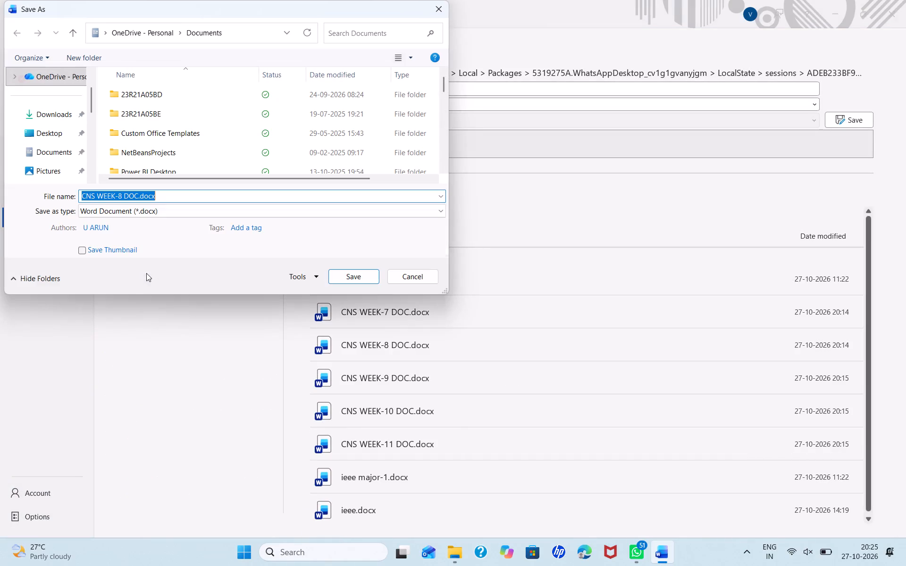
left_click(136, 197)
key("BackSpace")
key("BackSpace")
key("BackSpace")
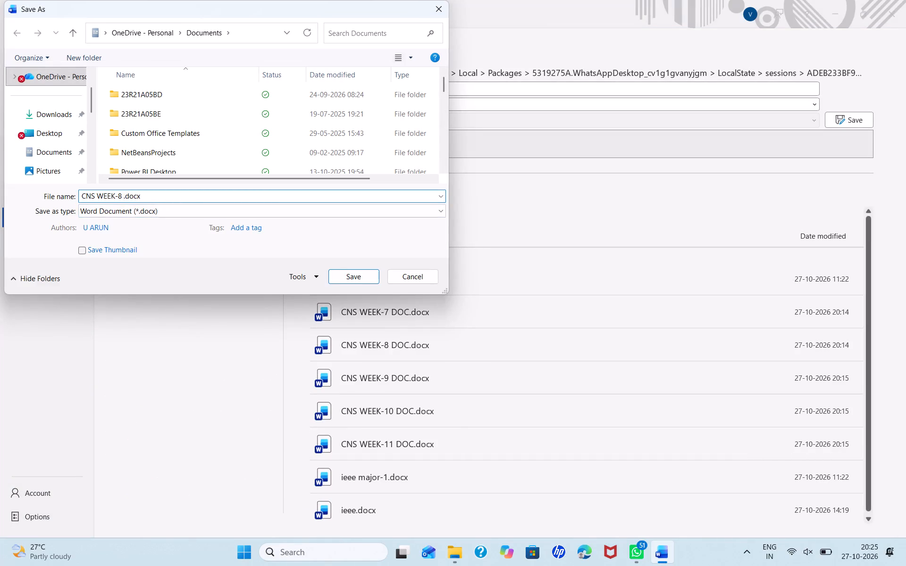
type("CG")
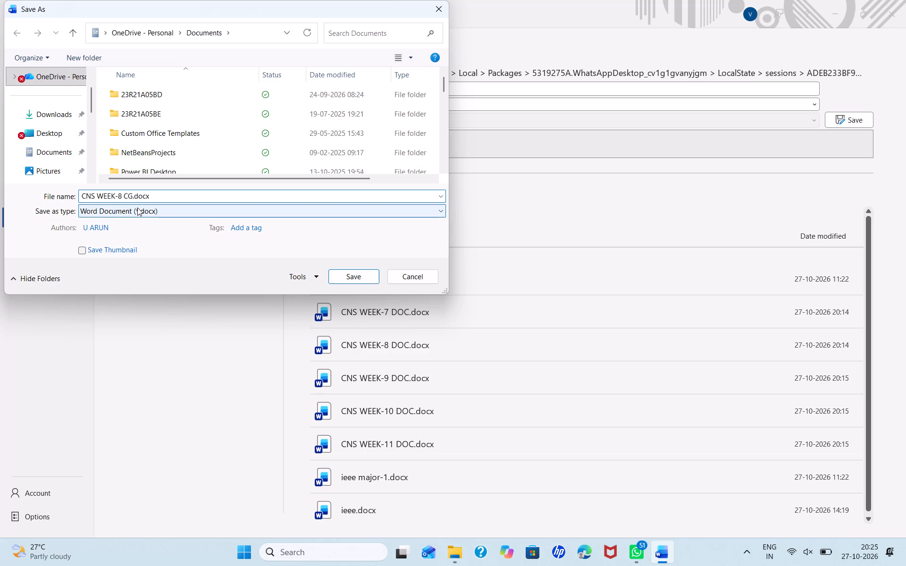
left_click(137, 208)
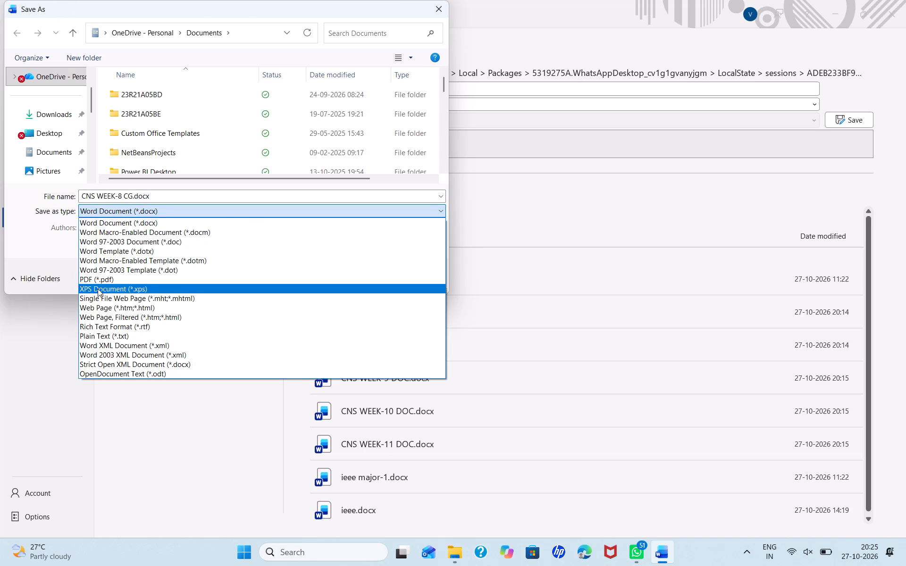
left_click(99, 281)
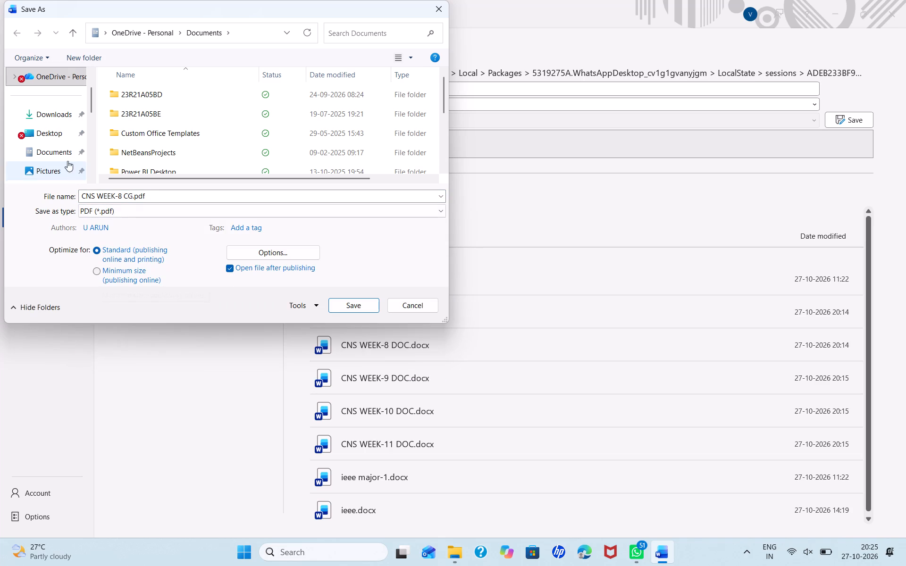
left_click(50, 110)
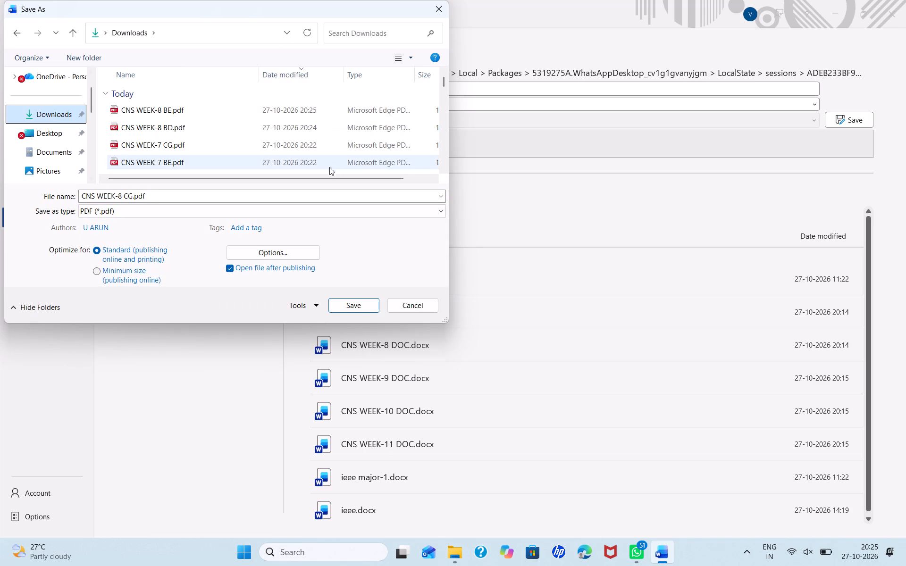
left_click(368, 305)
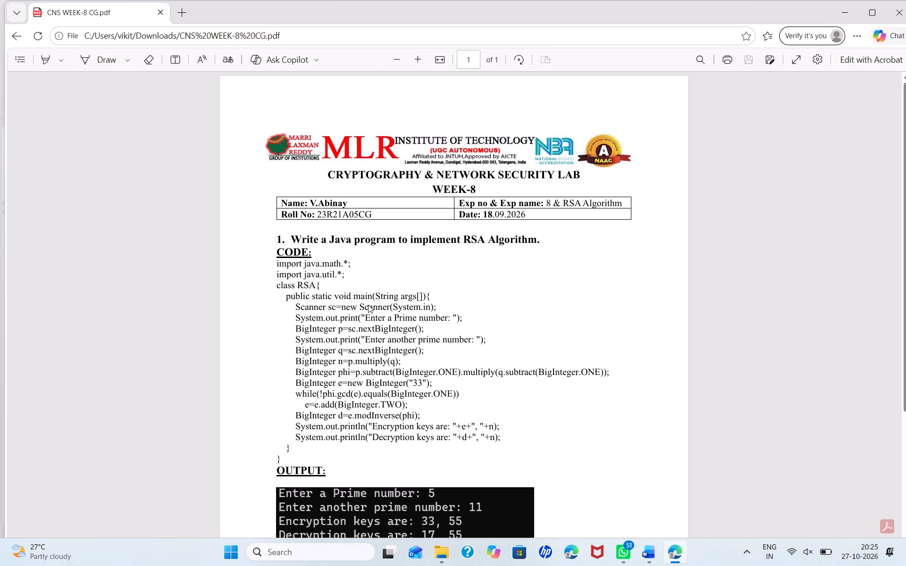
left_click(898, 12)
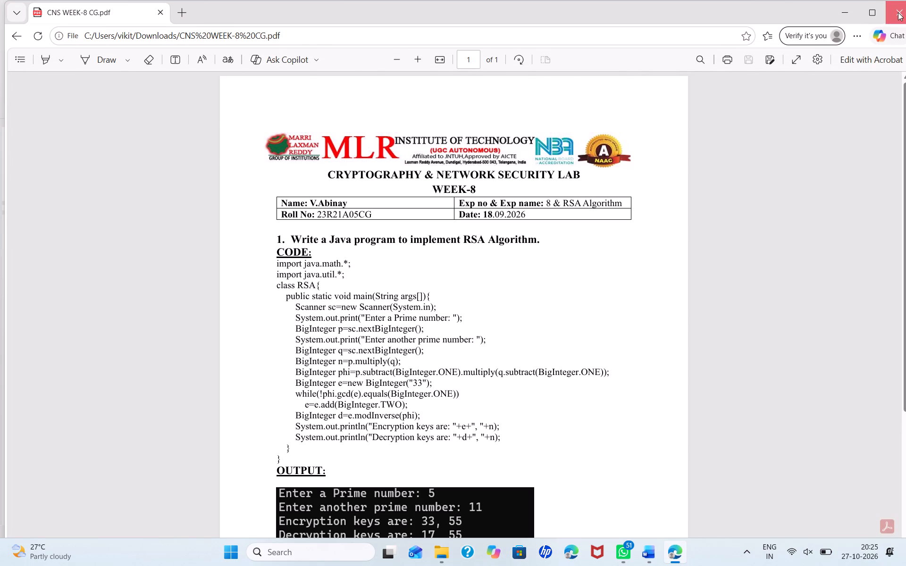
Close the CNS WEEK-8 DOC document.
scroll(681, 241, "up", 4)
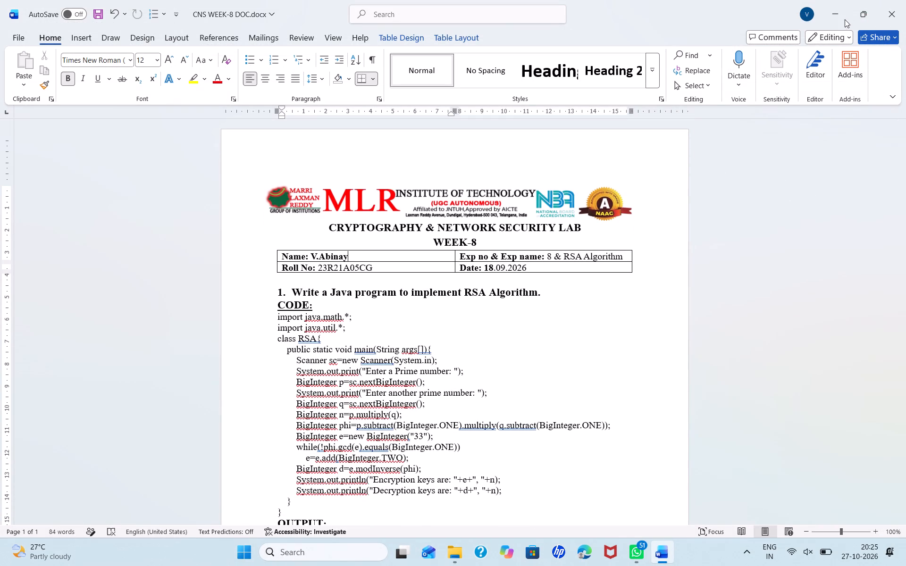
left_click(889, 10)
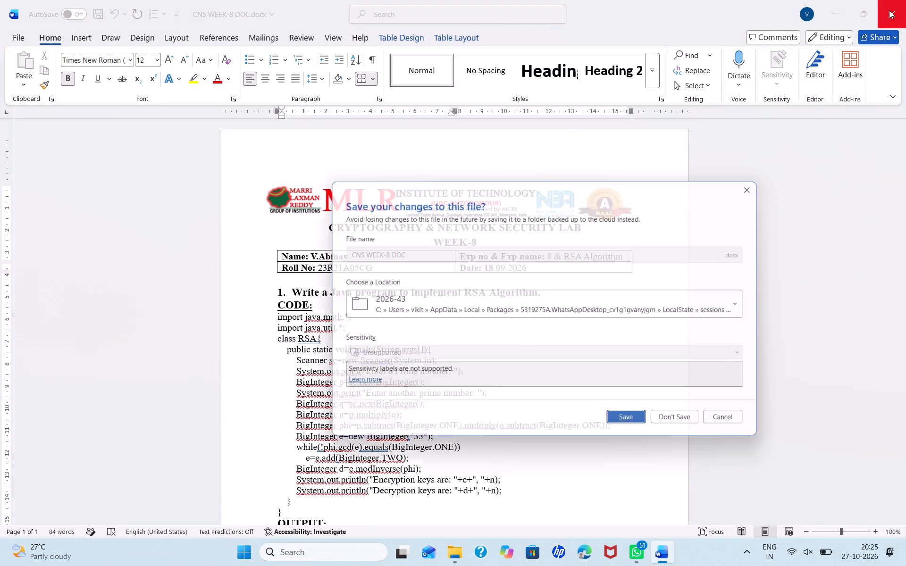
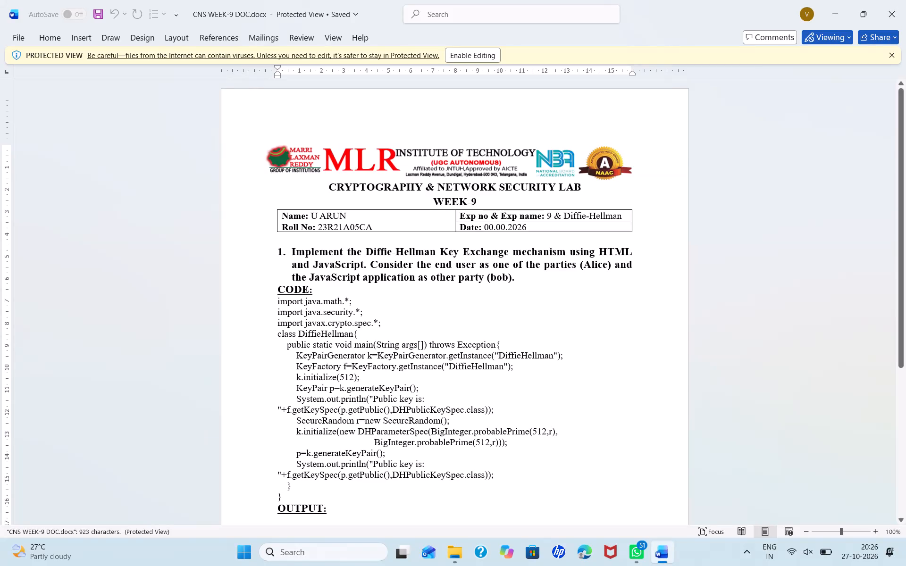
Enable editing of the Week 9 document and replace the header table's name with that of the student whose roll number ends in BD.
left_click(470, 50)
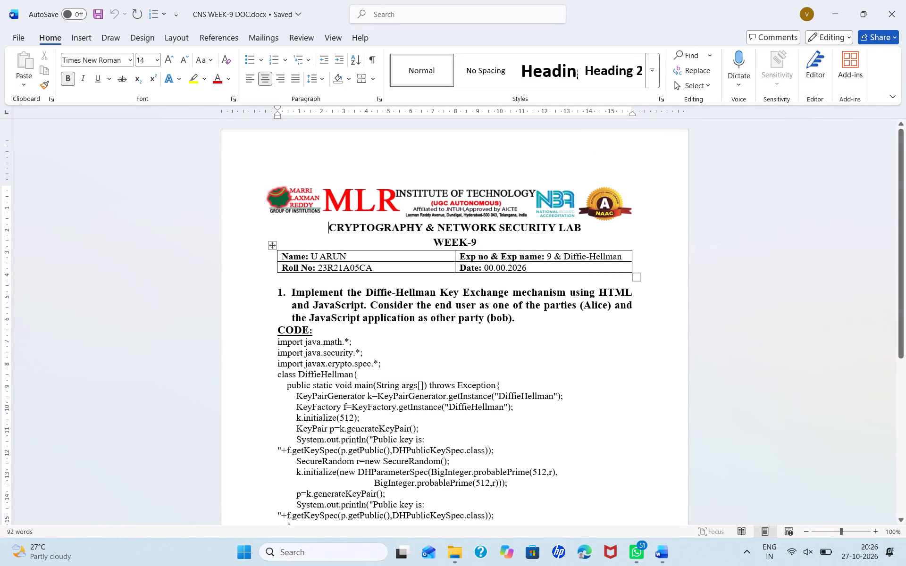
left_click(352, 256)
key("BackSpace")
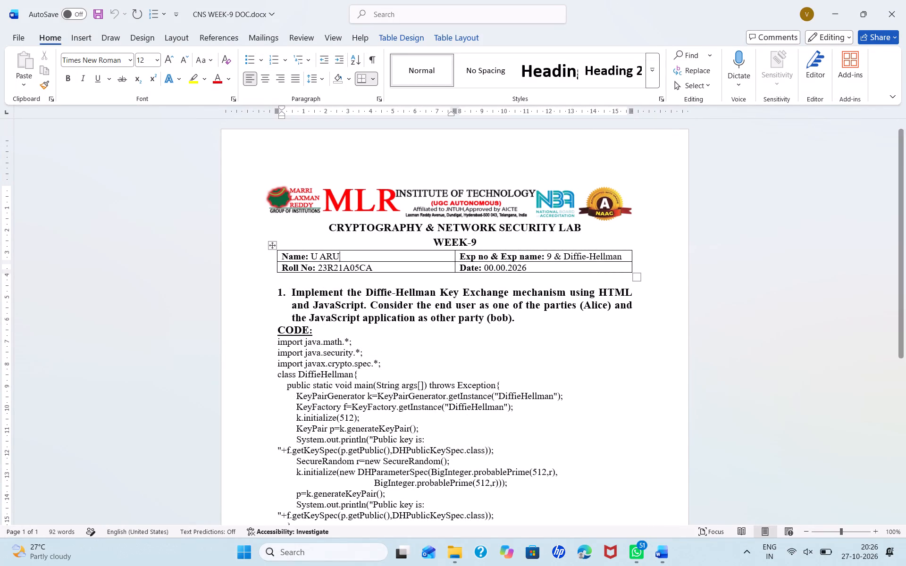
key("BackSpace")
key("BackSpace")
key("BackSpace")
key("BackSpace")
key("BackSpace")
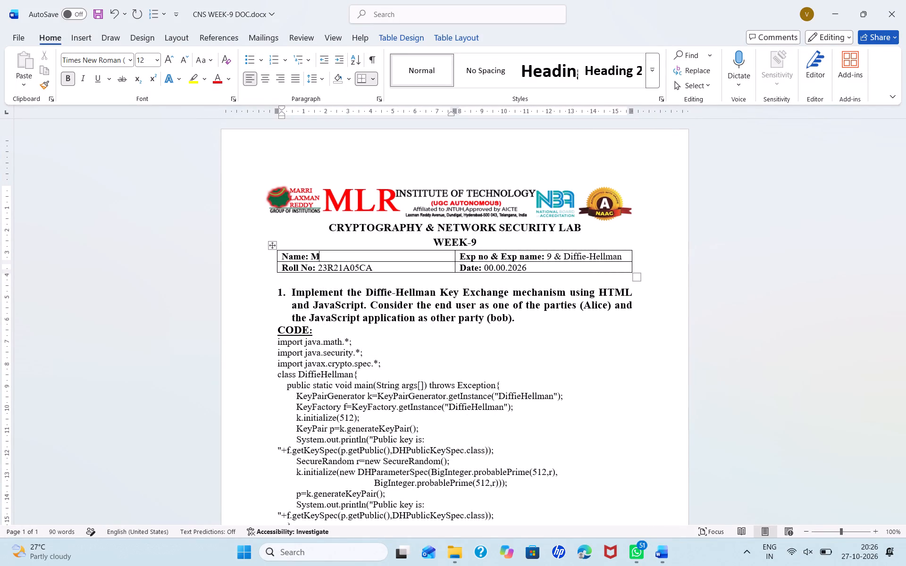
key("BackSpace")
Change the ending of the roll number in the header table to BD.
left_click(387, 269)
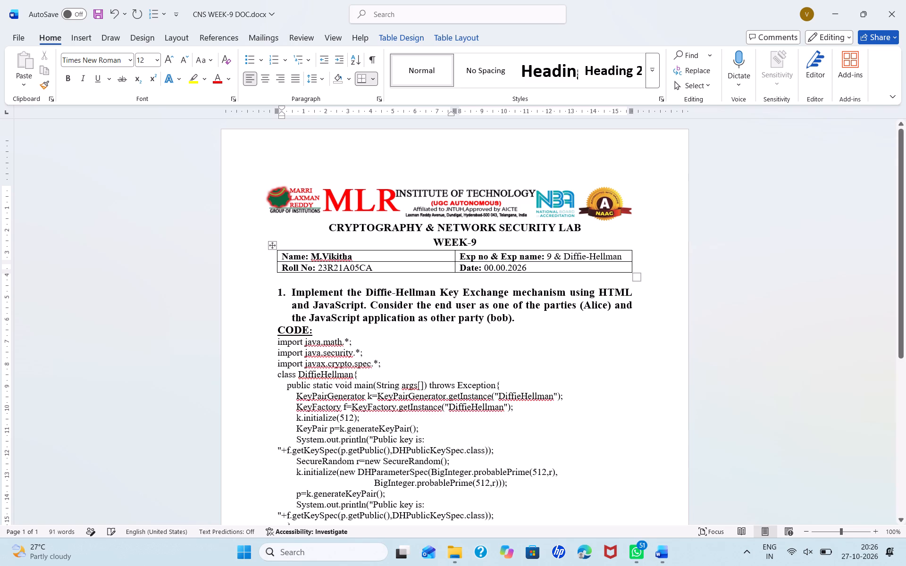
key("BackSpace")
key("BackSpace")
type("BD")
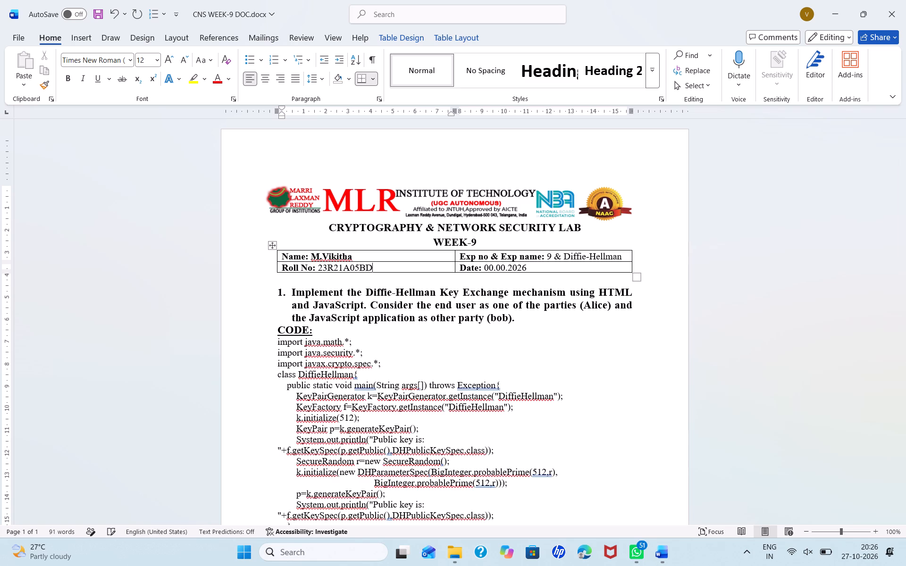
Set the date in the header table to 09.10.2026.
left_click(505, 268)
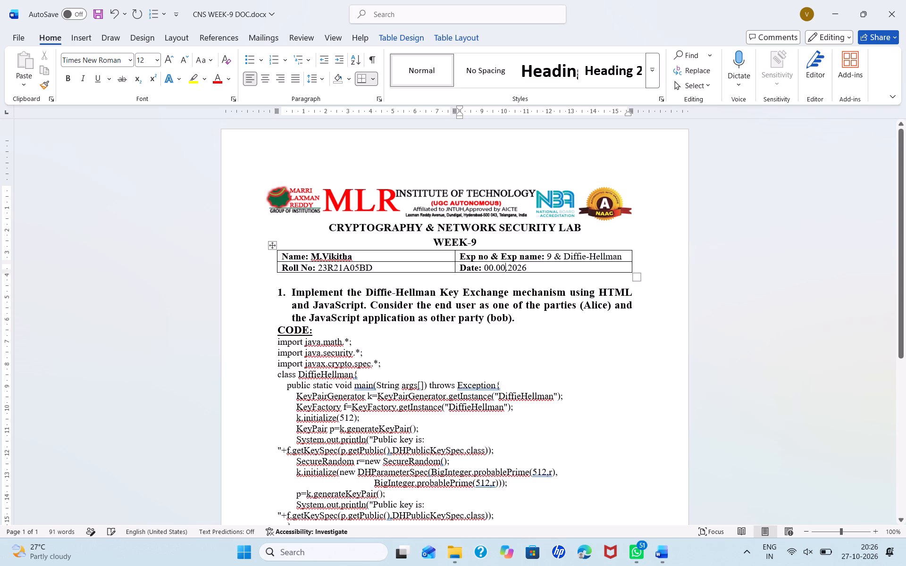
key("BackSpace")
key("BackSpace")
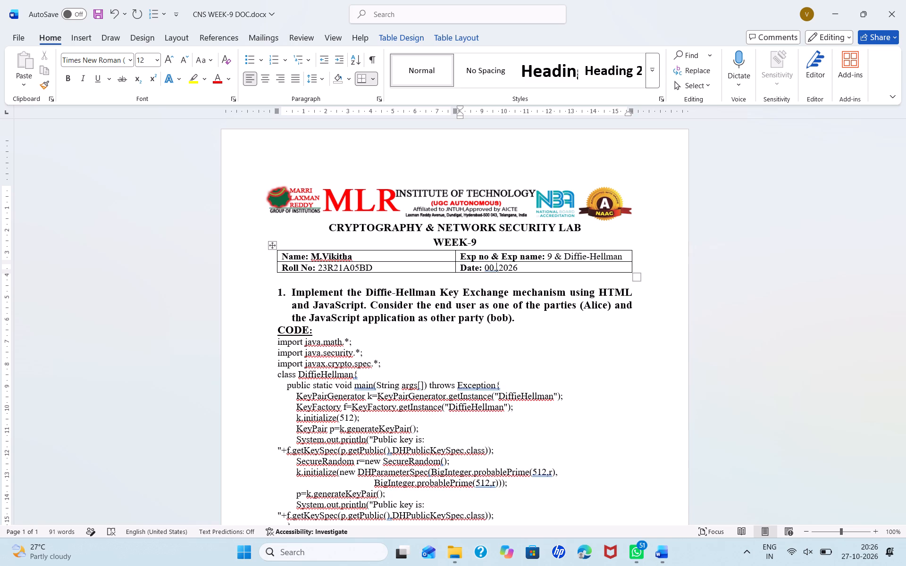
type("10")
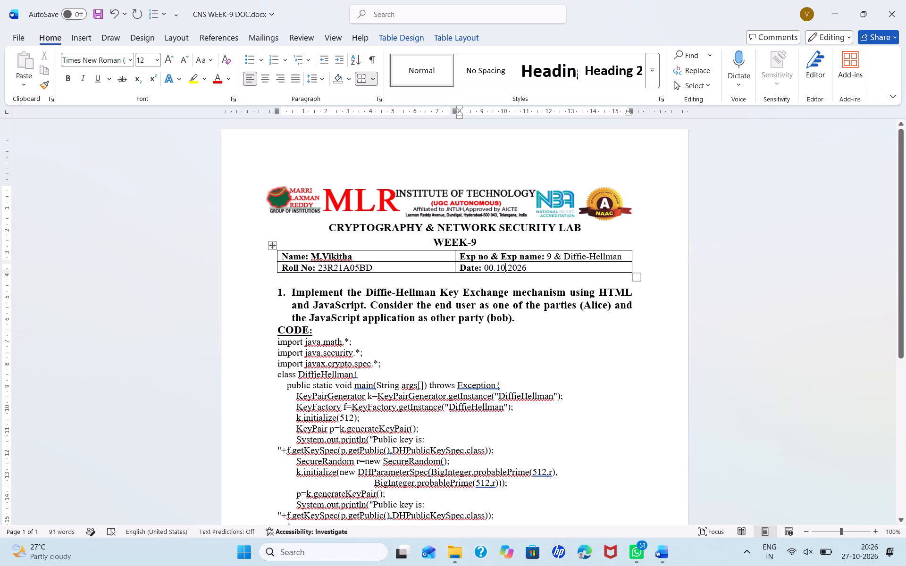
left_click(492, 270)
key("BackSpace")
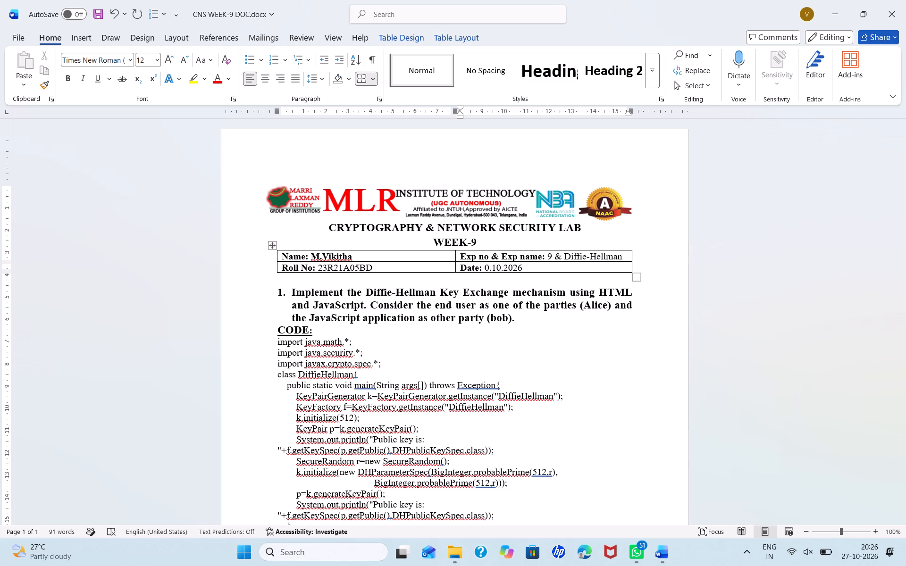
key("BackSpace")
type("09")
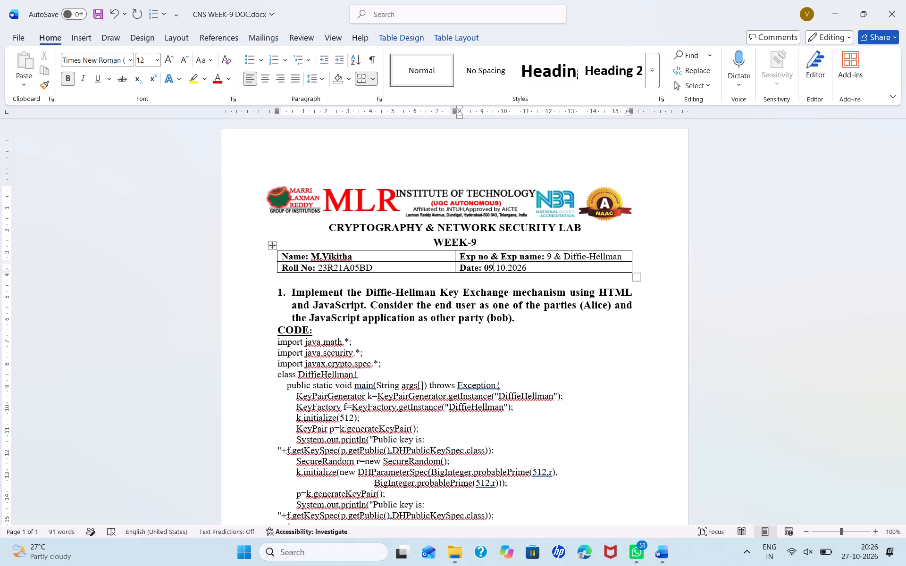
Save a copy of the document as a PDF named CNS WEEK-9 DB in the Downloads folder.
scroll(492, 270, "down", 3)
scroll(492, 270, "up", 9)
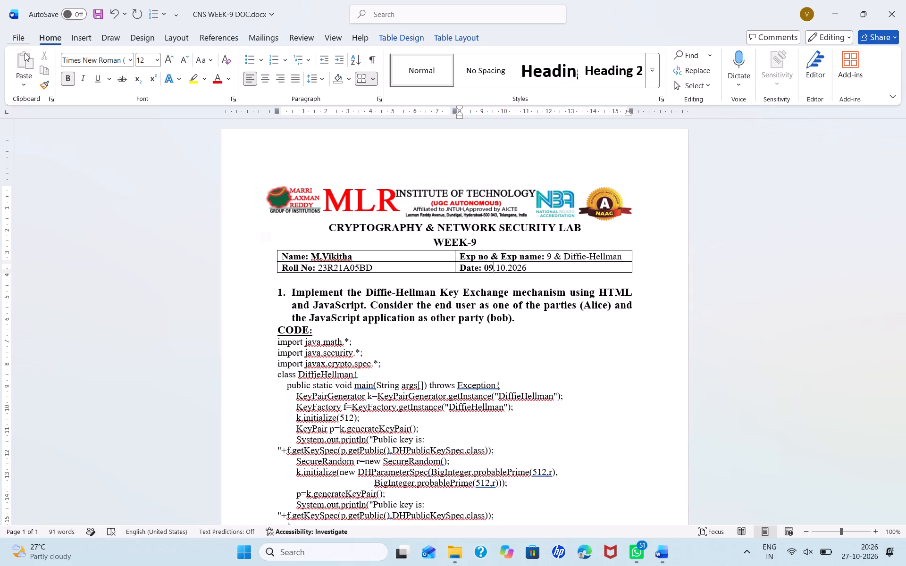
left_click(22, 46)
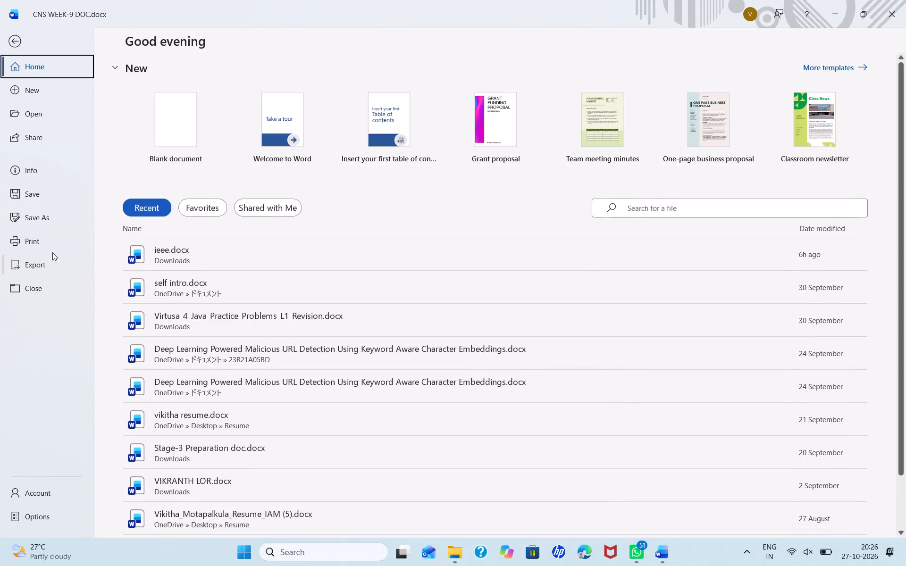
left_click(34, 215)
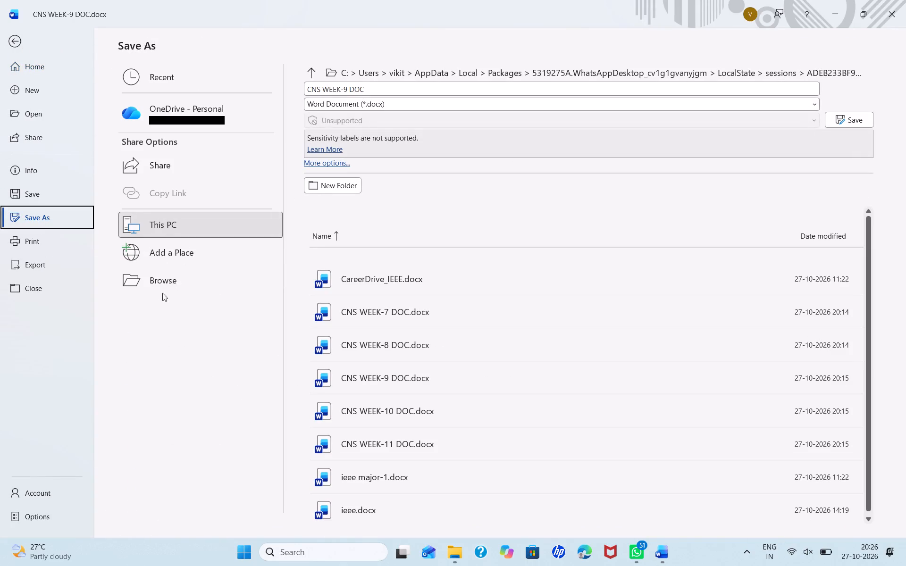
left_click(157, 283)
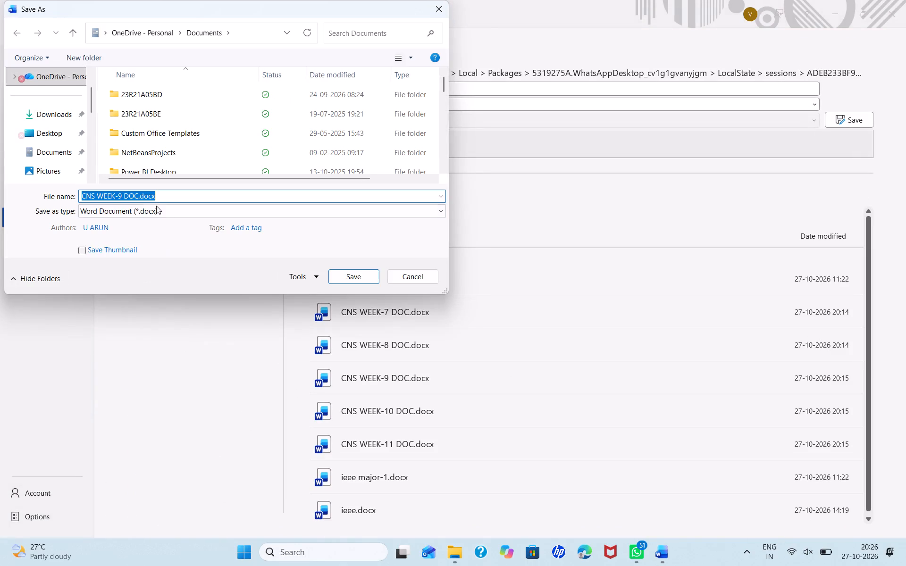
left_click(134, 194)
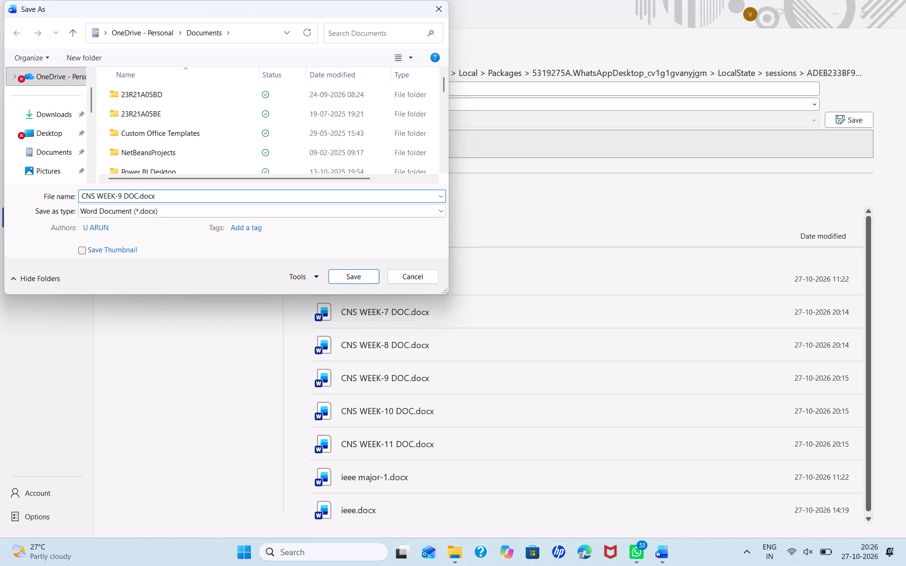
left_click(137, 198)
key("BackSpace")
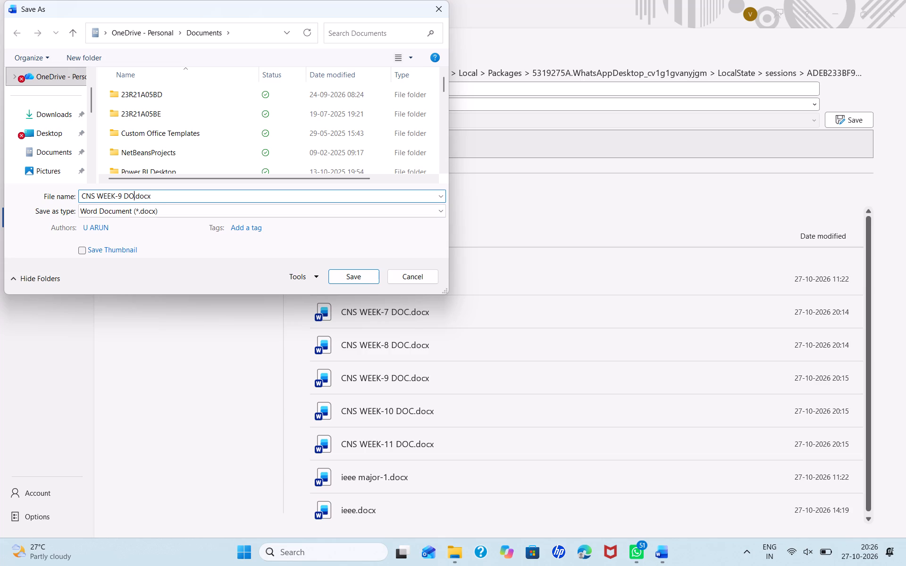
key("BackSpace")
key("BackSpace")
left_click(136, 209)
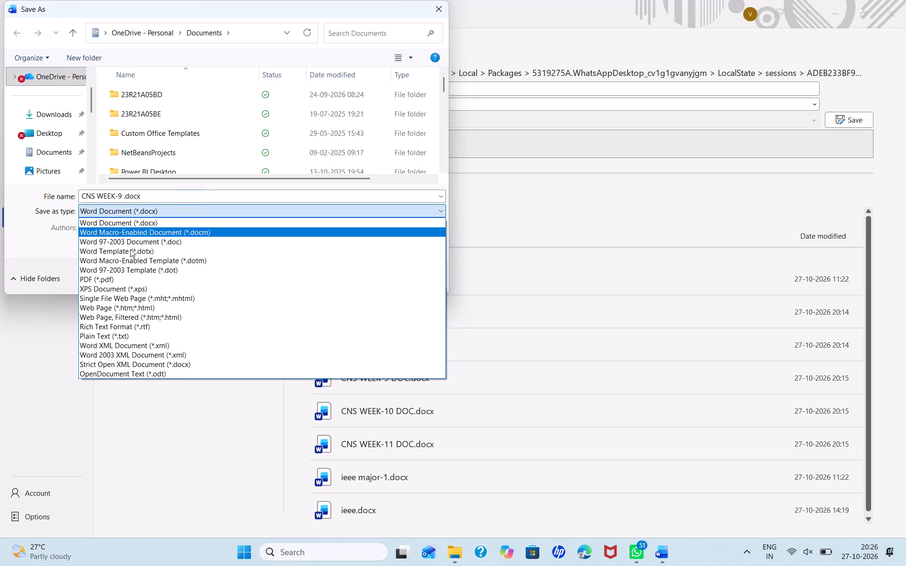
left_click(121, 279)
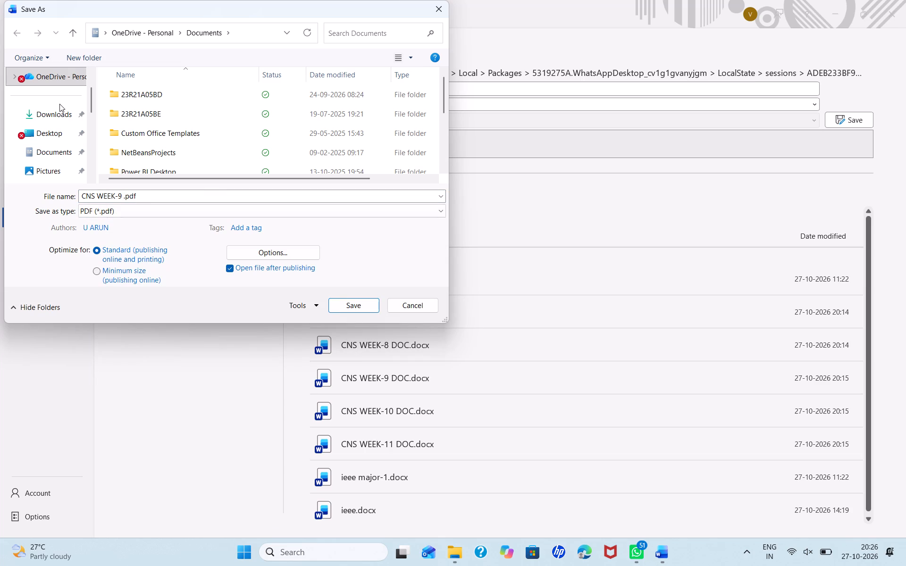
left_click(59, 107)
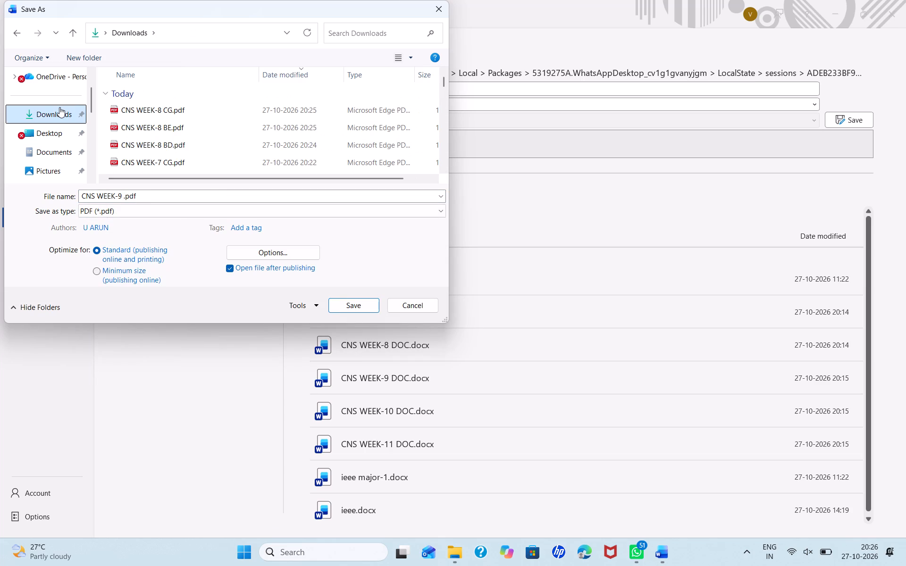
left_click(121, 200)
left_click(123, 197)
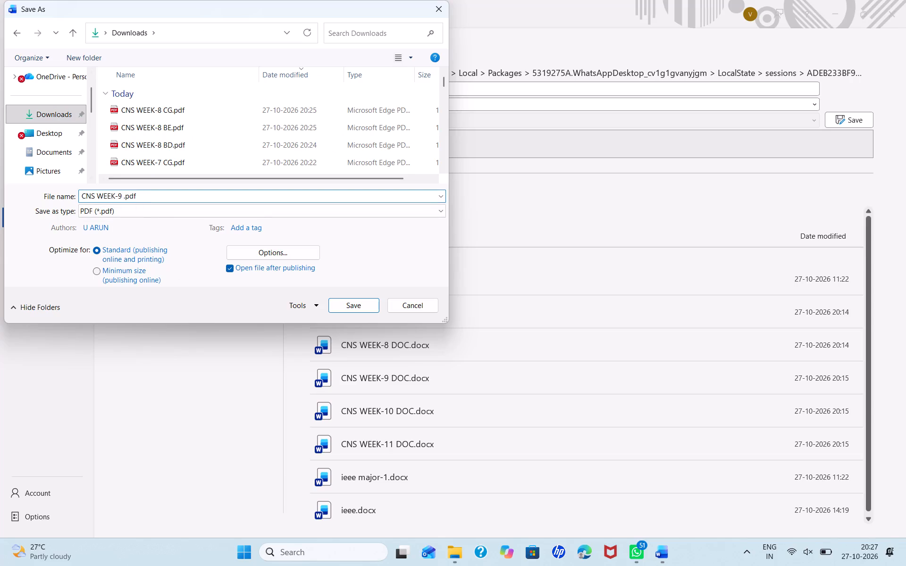
type("DB")
left_click(353, 303)
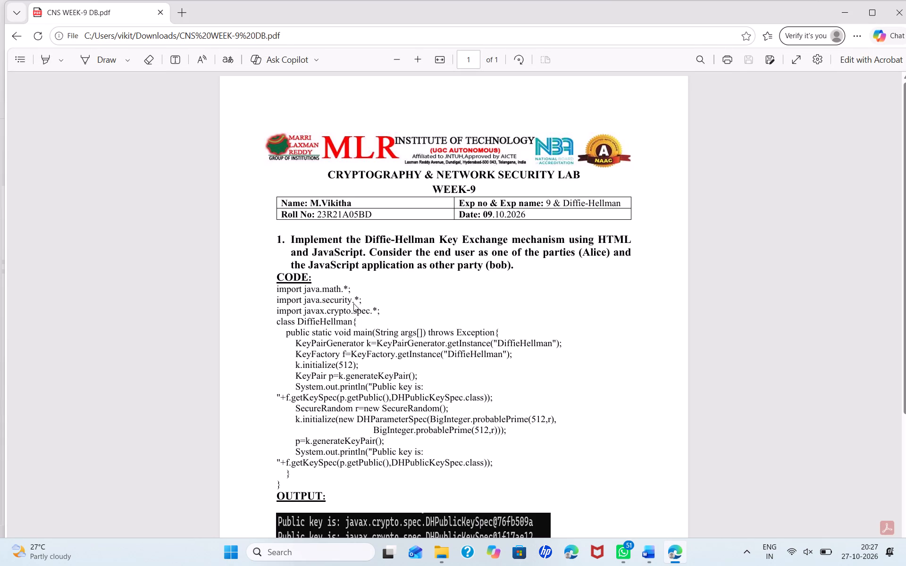
Look through the published Week 9 PDF from the header to the output section and close it.
scroll(353, 303, "down", 10)
scroll(353, 303, "up", 7)
scroll(353, 303, "down", 3)
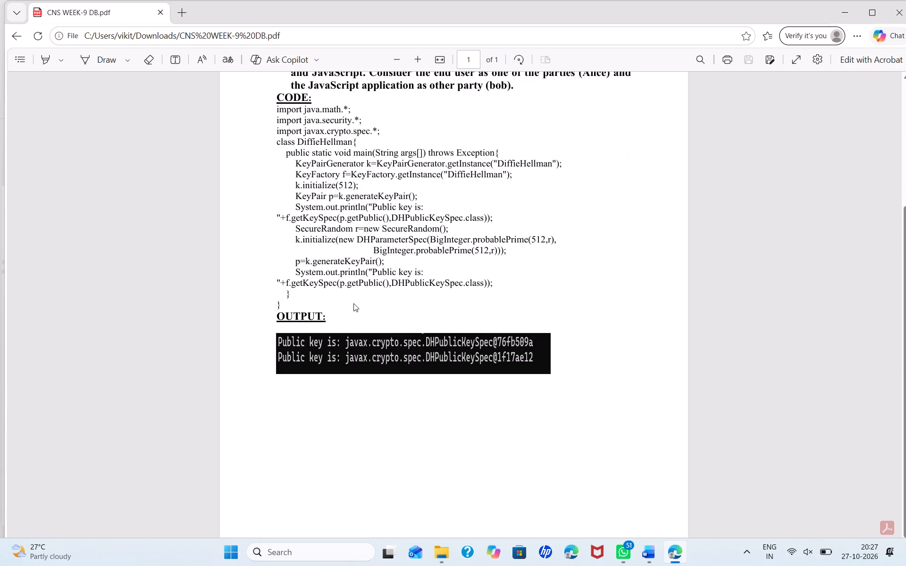
scroll(353, 303, "up", 2)
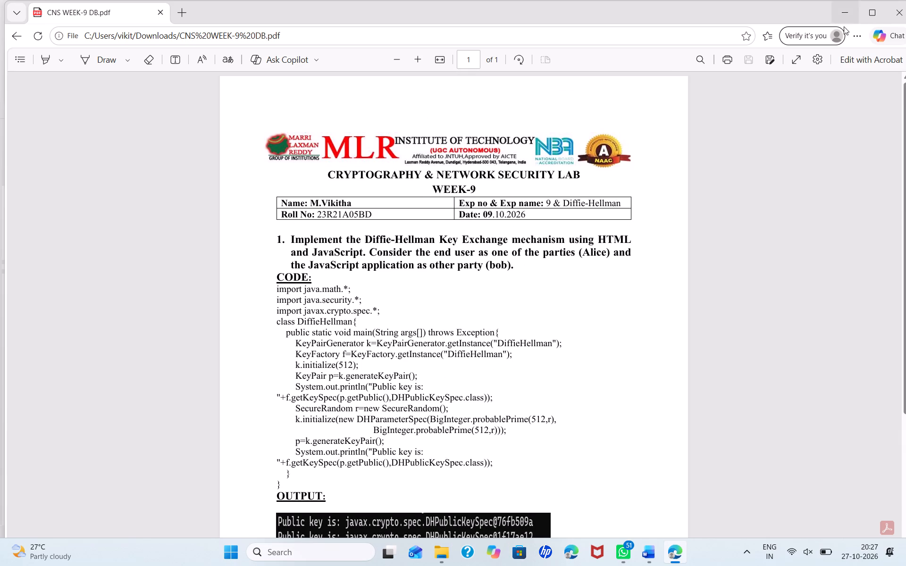
left_click(901, 19)
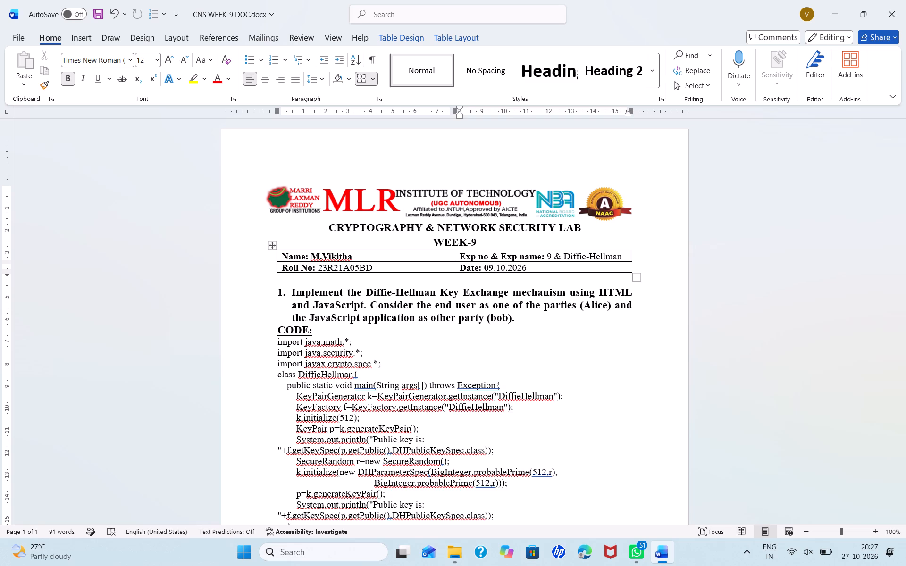
Replace the name in the header table with the name of the student whose roll number ends in BE.
left_click(359, 258)
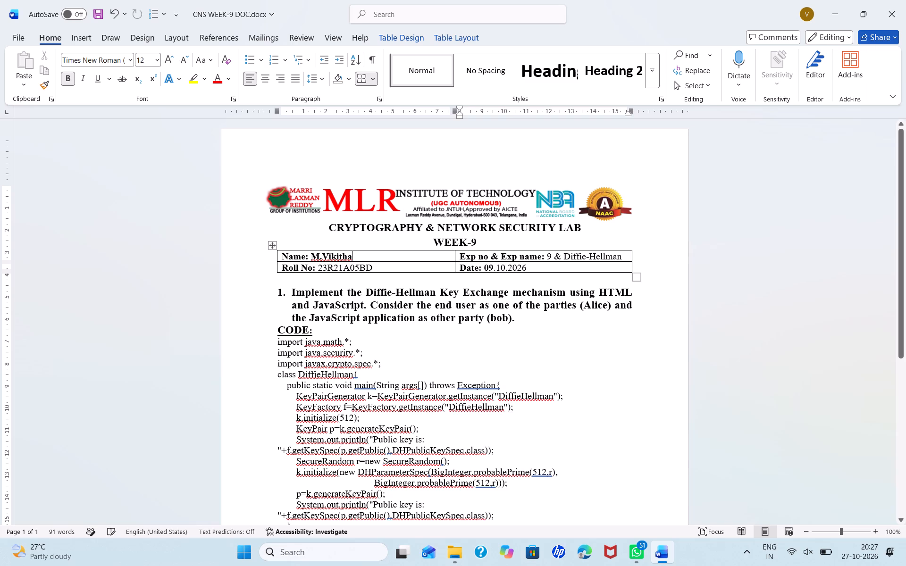
key("BackSpace")
key("BackSpace")
key("BackSpace")
key("BackSpace")
key("BackSpace")
type("vel")
key("BackSpace")
key("k")
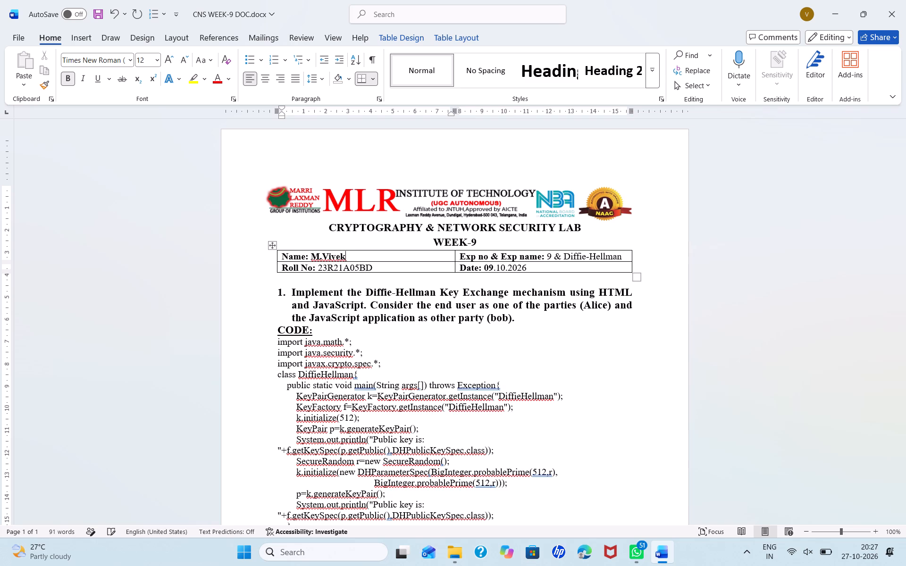
Change the ending of the roll number in the header table to BE.
left_click(386, 269)
key("BackSpace")
Save a copy of the document as a PDF named CNS WEEK-9 BE in the Downloads folder and close the published PDF.
scroll(503, 324, "down", 3)
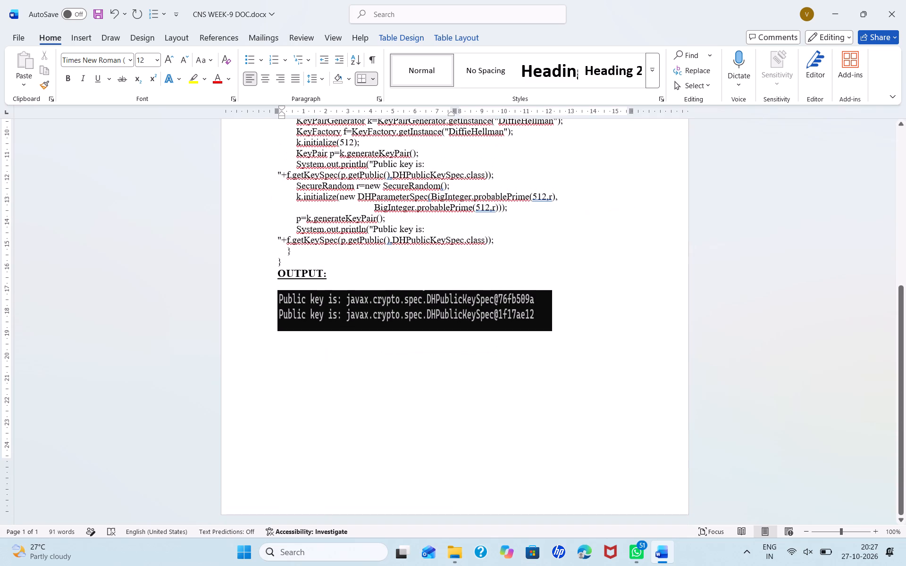
left_click(20, 37)
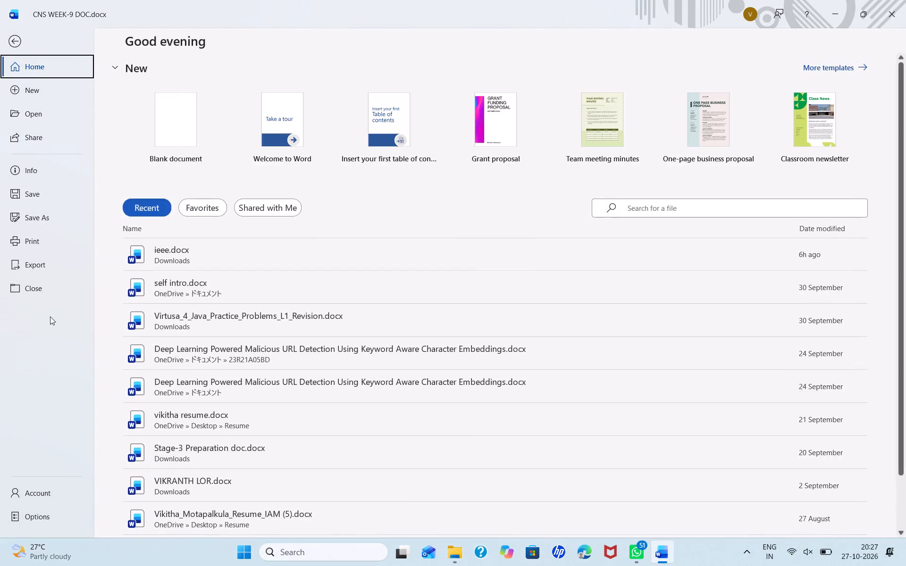
left_click(29, 211)
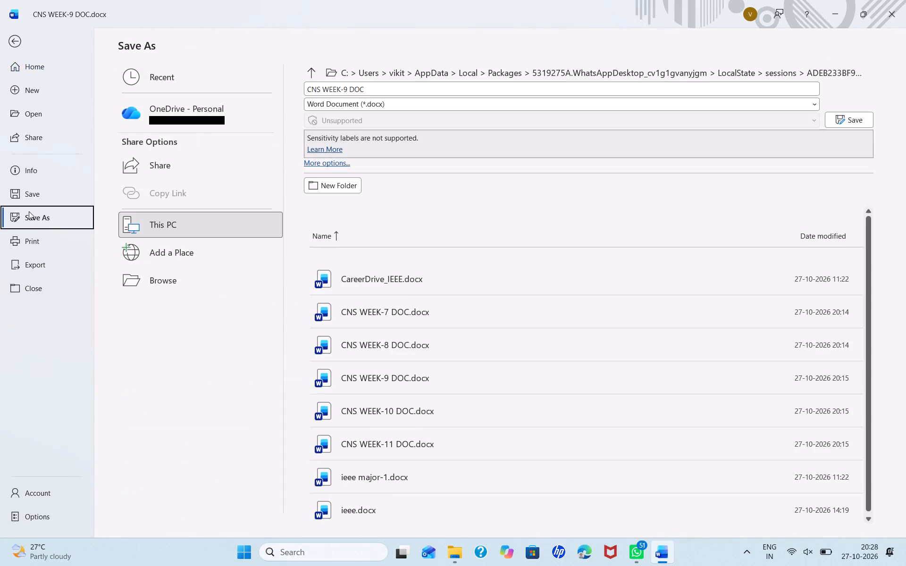
left_click_drag(29, 211, 128, 270)
left_click(128, 270)
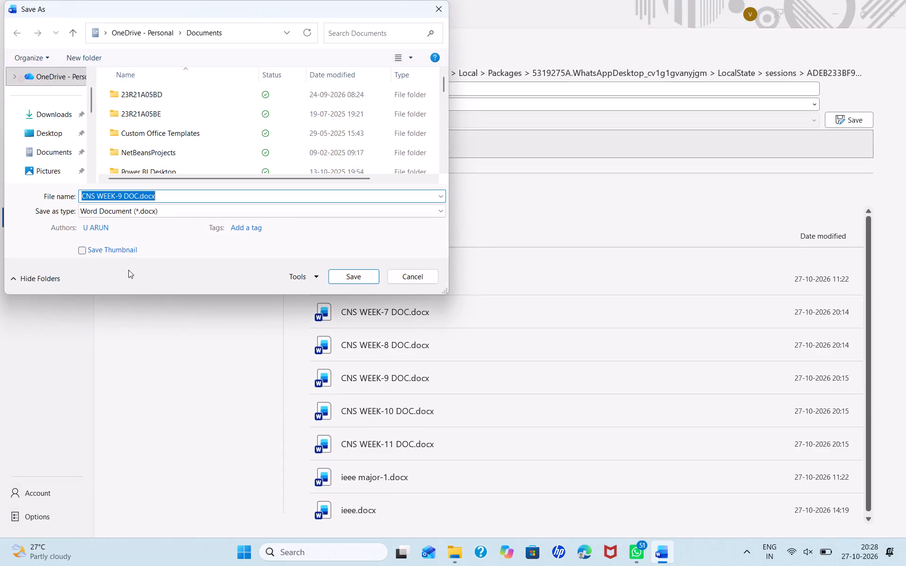
left_click(137, 196)
key("BackSpace")
key("BackSpace")
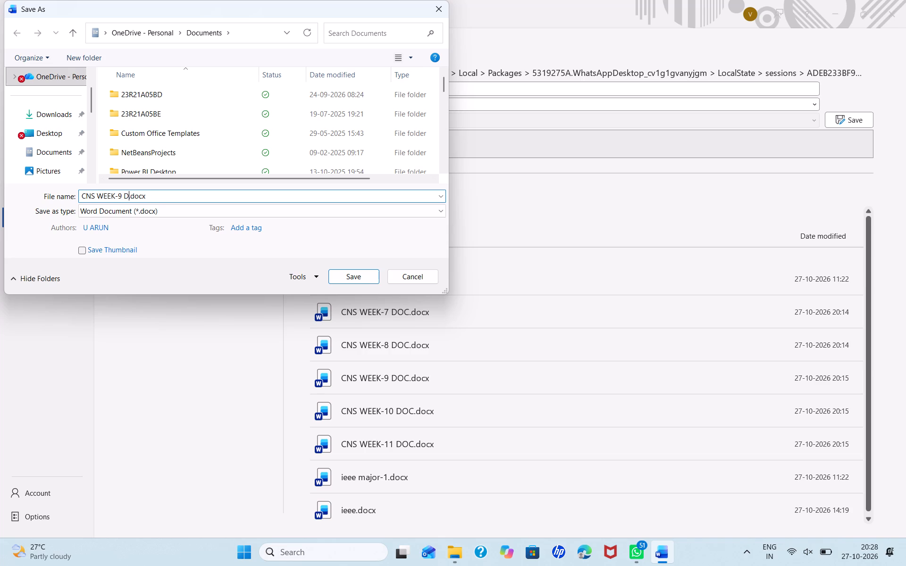
key("BackSpace")
left_click(50, 117)
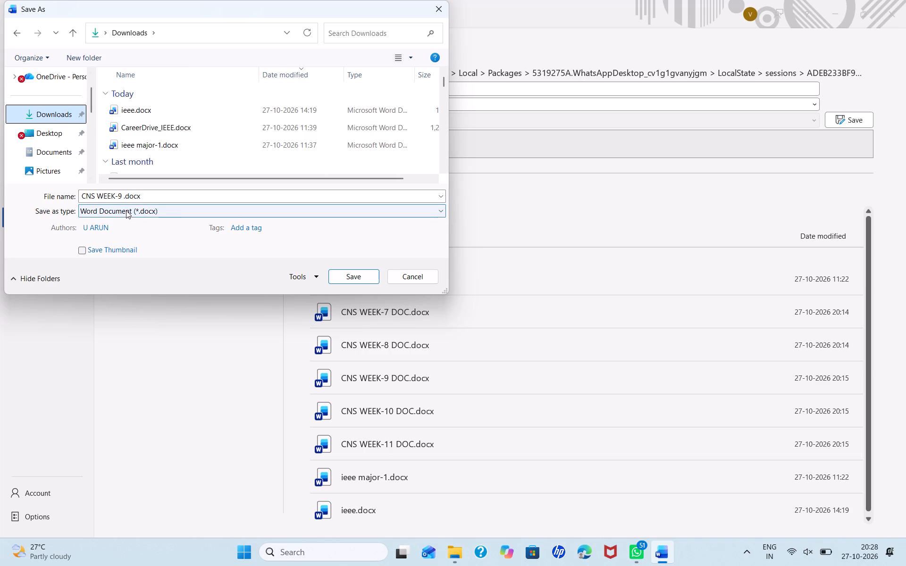
left_click(126, 212)
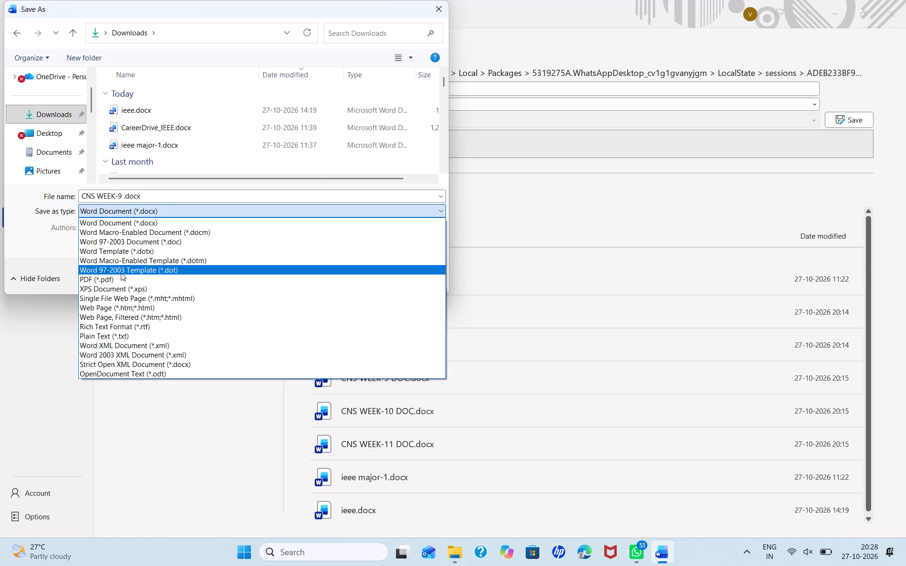
left_click(121, 275)
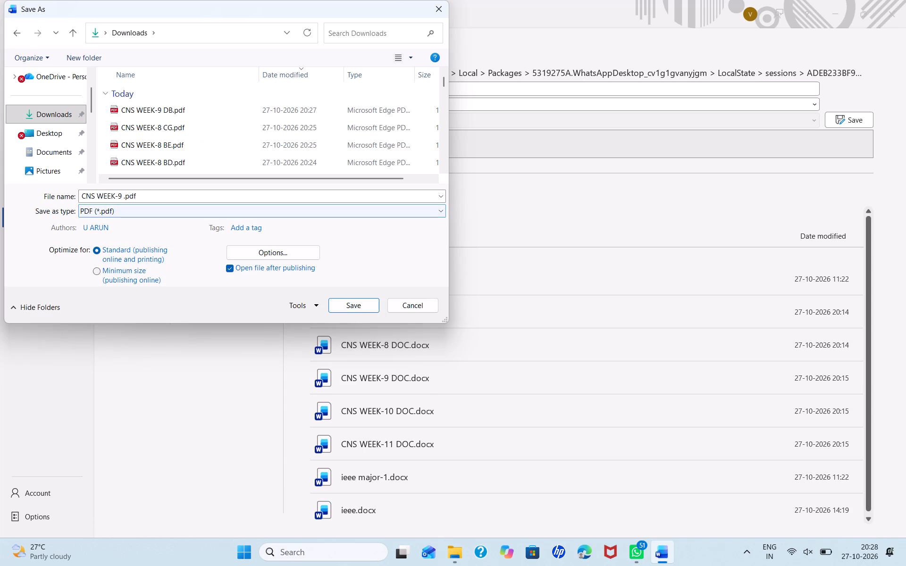
left_click(124, 198)
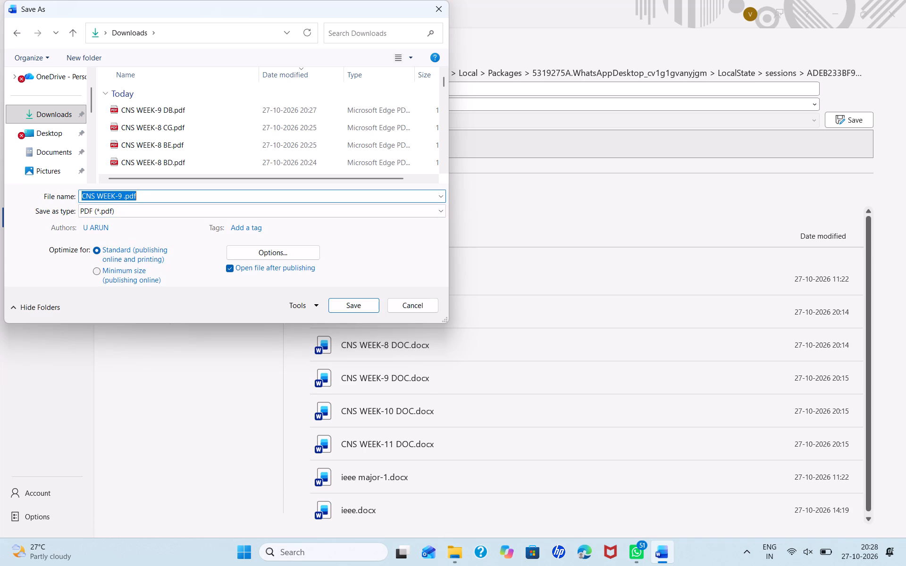
left_click(122, 197)
key("space")
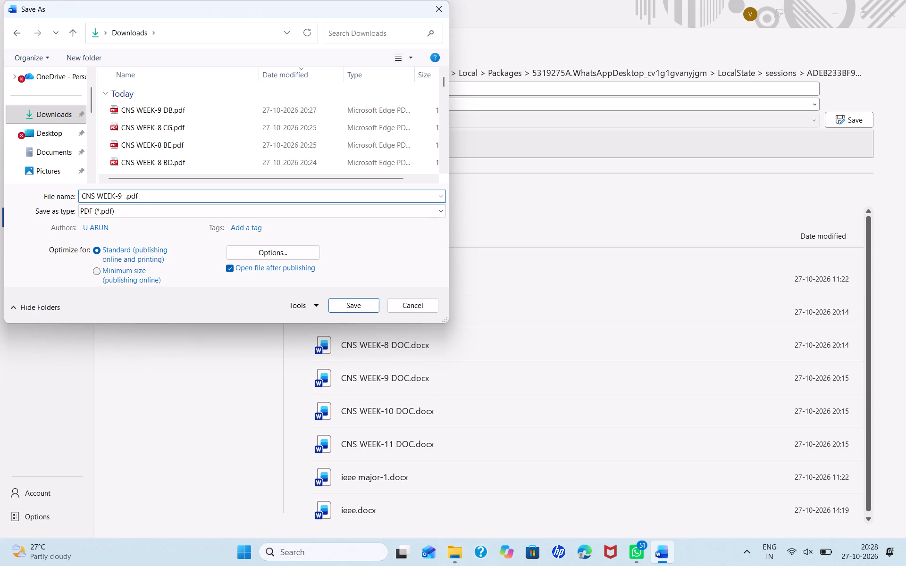
type("BE")
left_click(359, 308)
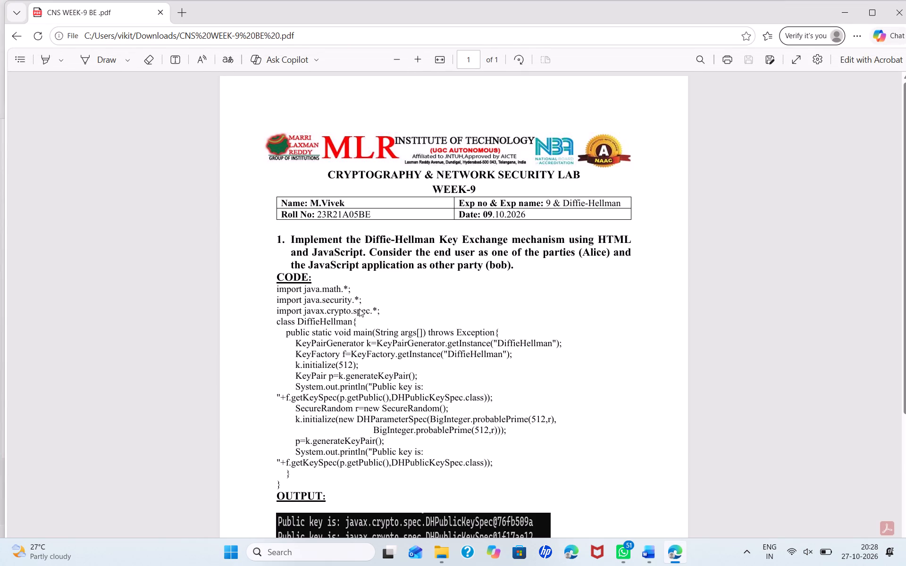
left_click(890, 15)
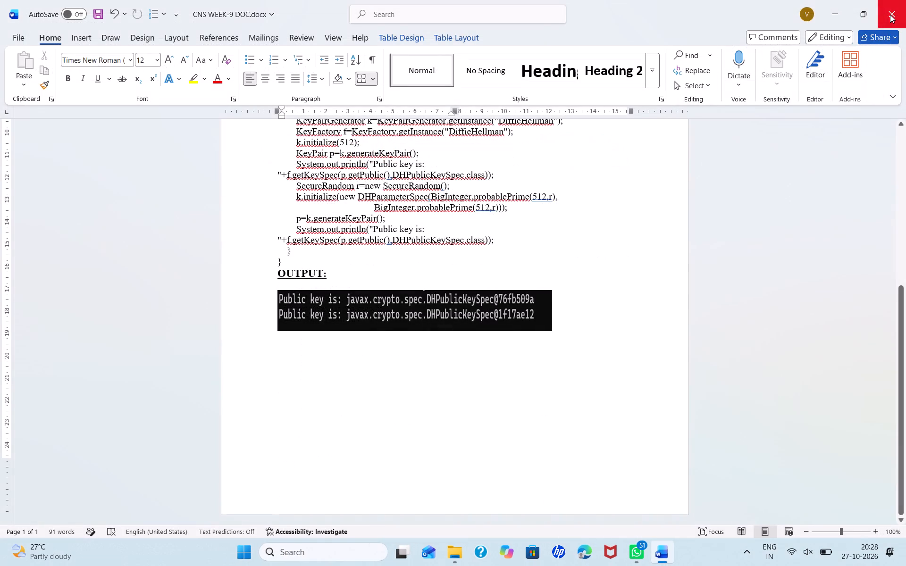
Replace the name and roll number ending in the header table with those of the student whose roll number ends in CG.
scroll(667, 221, "up", 8)
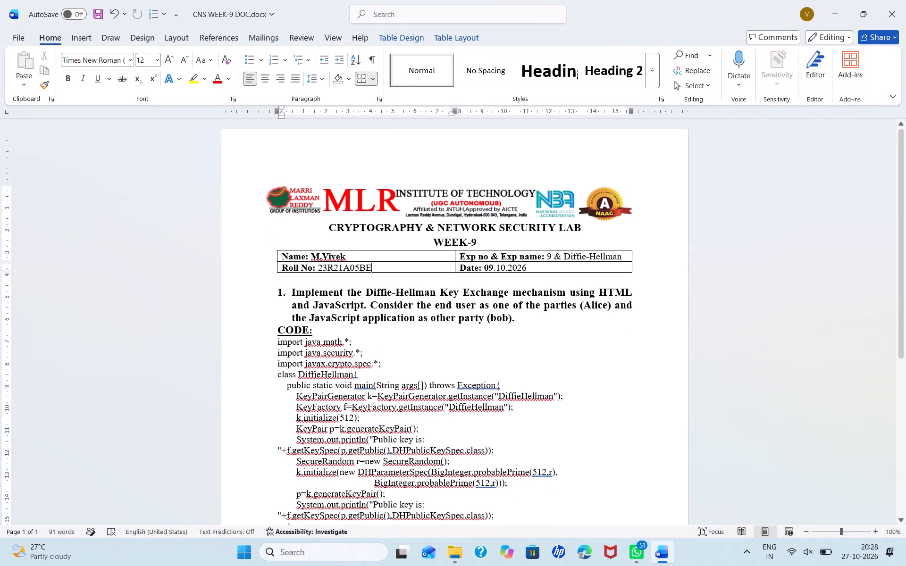
left_click(358, 255)
key("BackSpace")
key("BackSpace")
key("BackSpace")
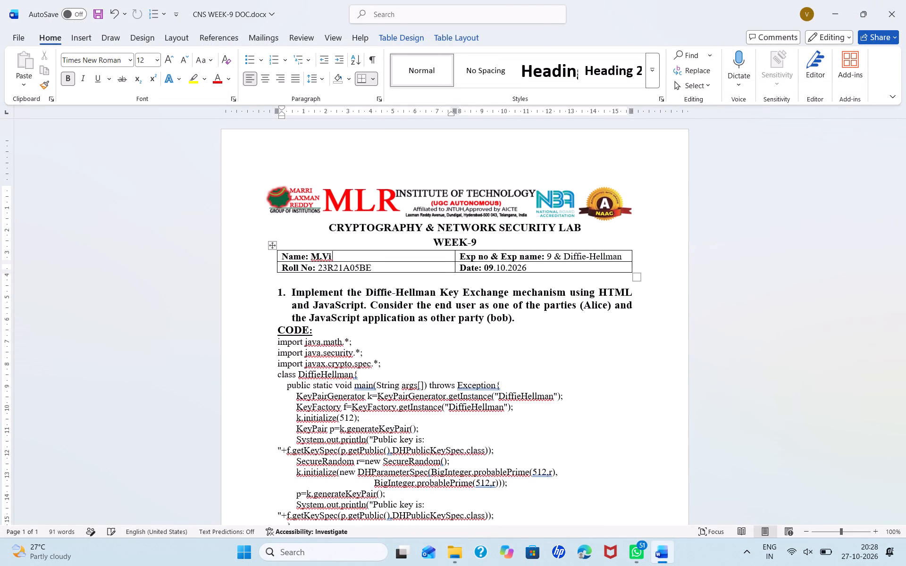
key("BackSpace")
key("BackSpace")
key("BackSpace")
key("BackSpace")
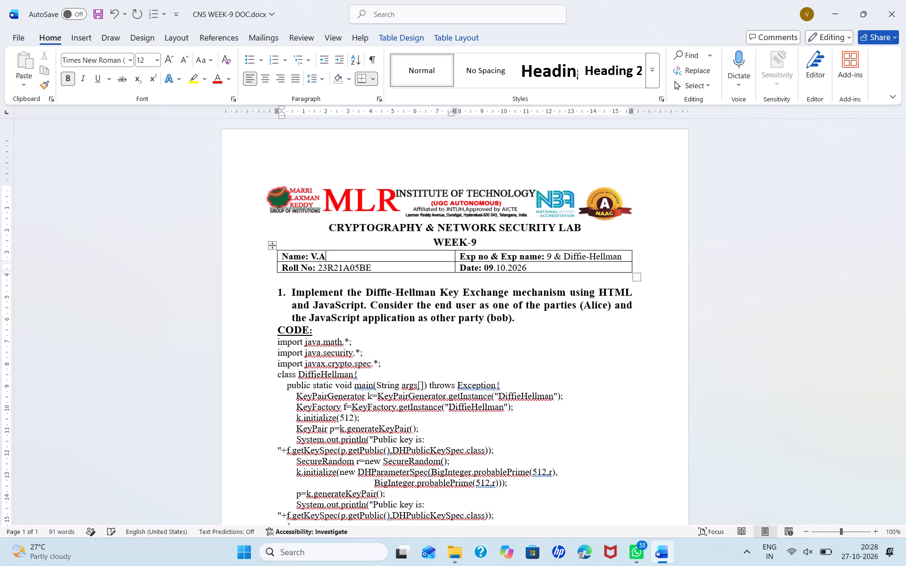
type("binay")
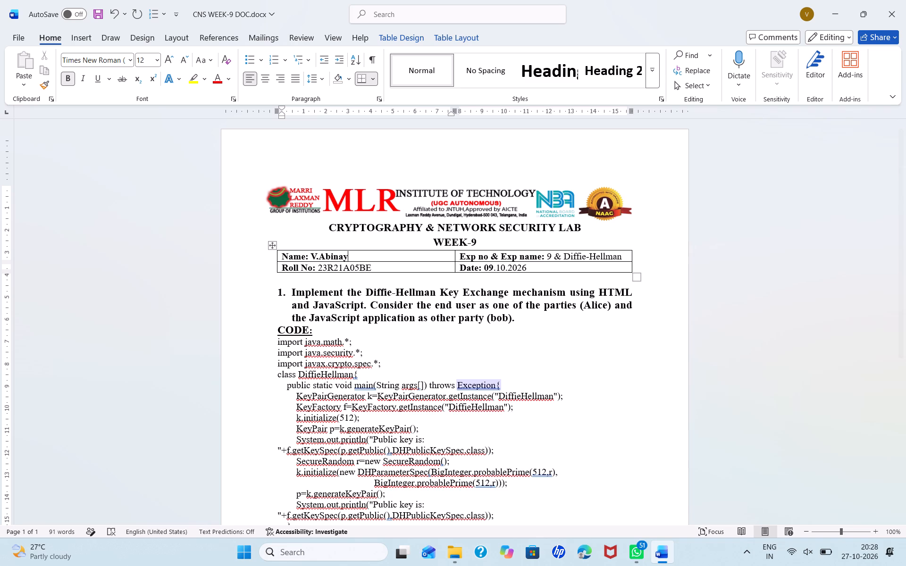
left_click(383, 267)
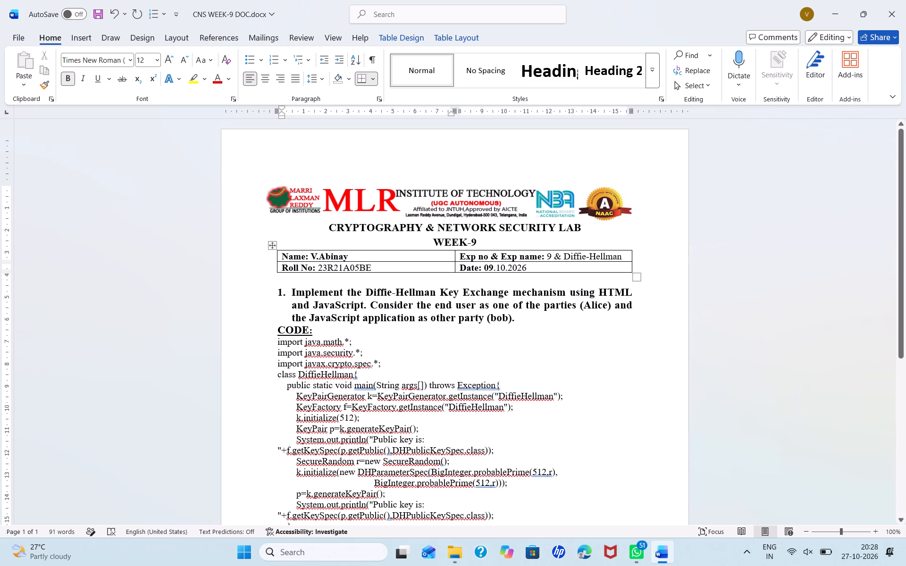
key("BackSpace")
key("BackSpace")
Save a copy of the document as a PDF named CNS WEEK-9 CG in the Downloads folder and close the published PDF.
left_click(6, 40)
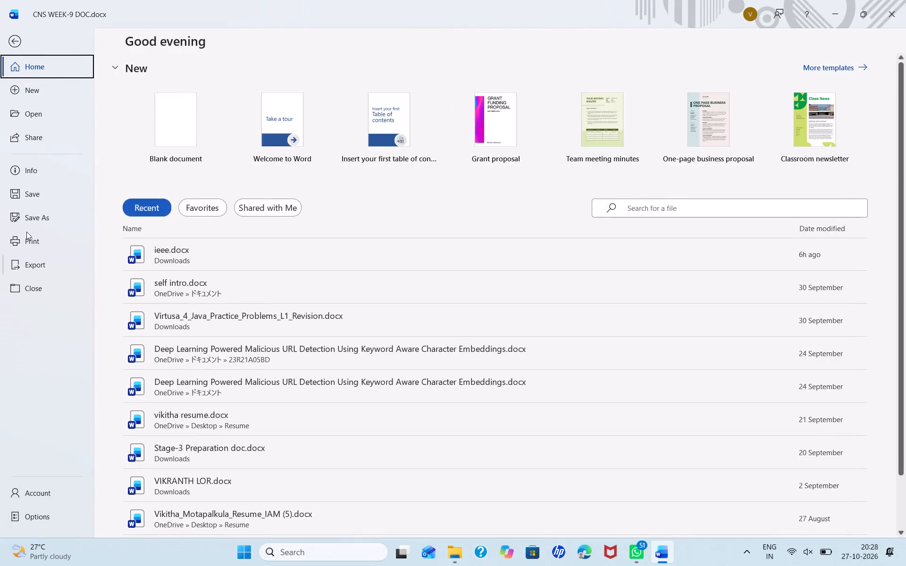
left_click(26, 216)
left_click(158, 285)
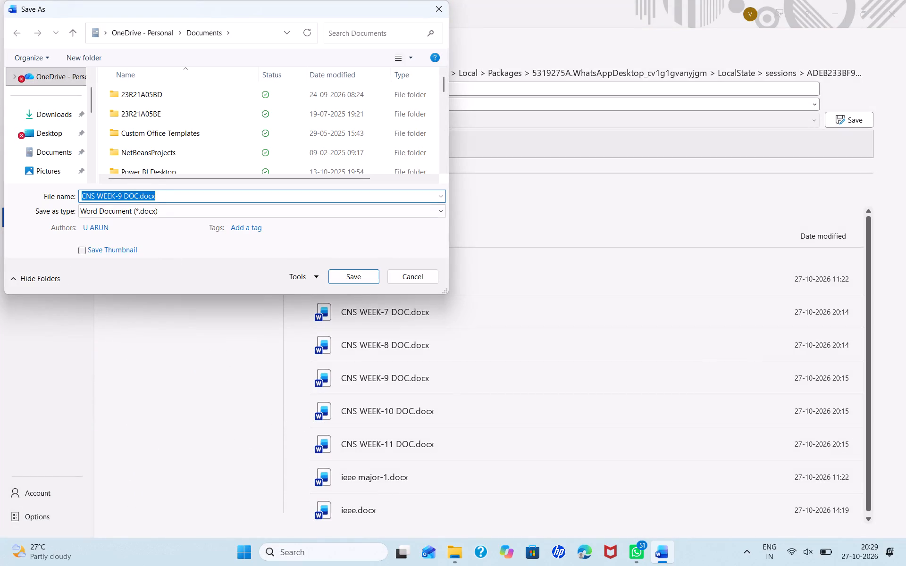
left_click(134, 198)
key("Right")
key("BackSpace")
key("BackSpace")
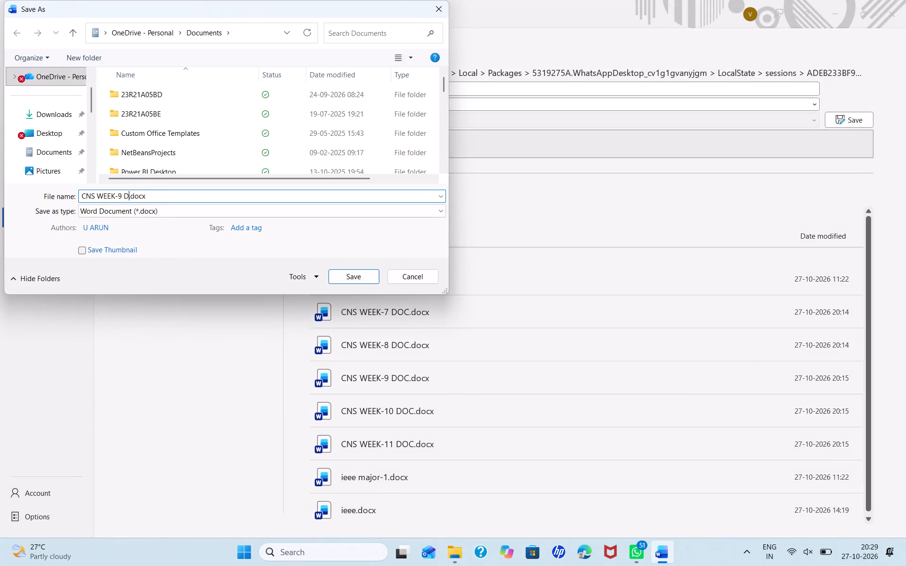
key("BackSpace")
left_click(29, 108)
left_click(137, 211)
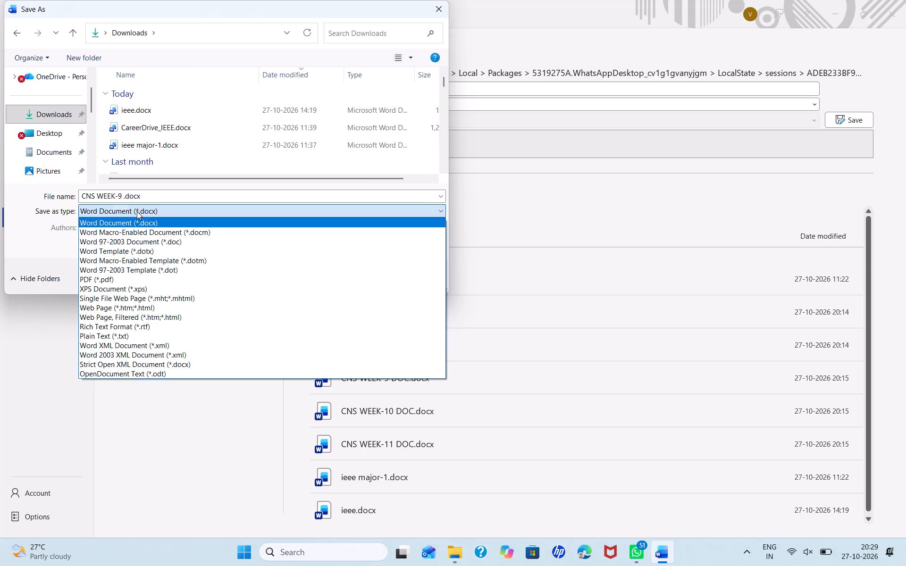
left_click(126, 281)
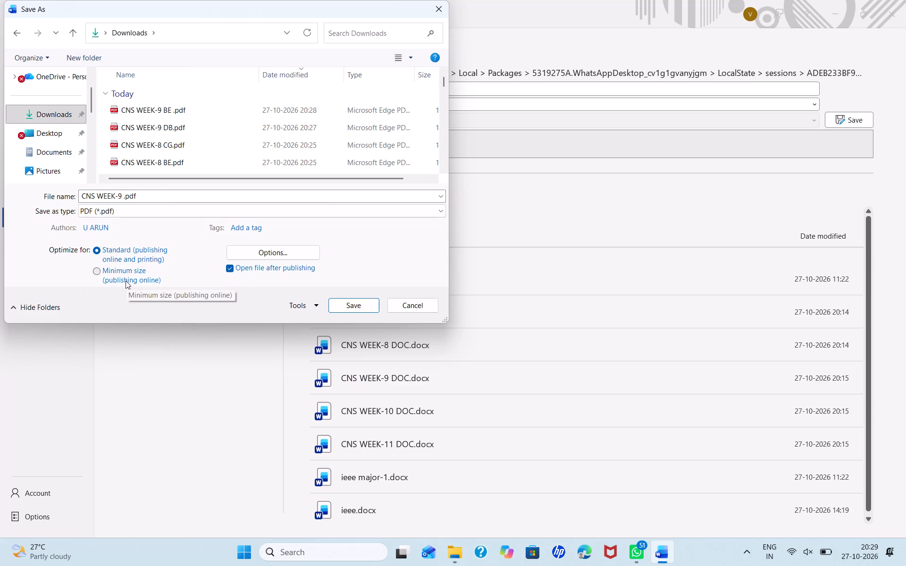
left_click(120, 197)
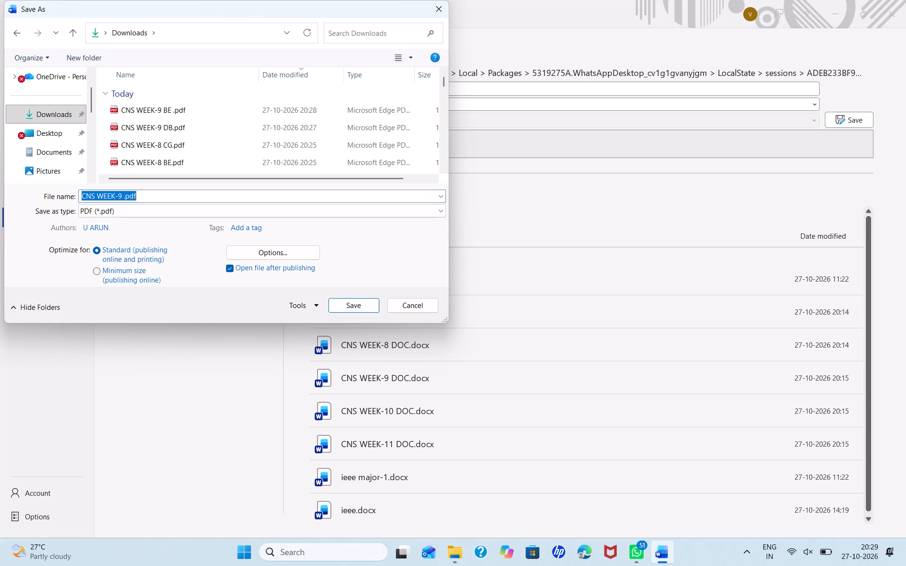
left_click(127, 197)
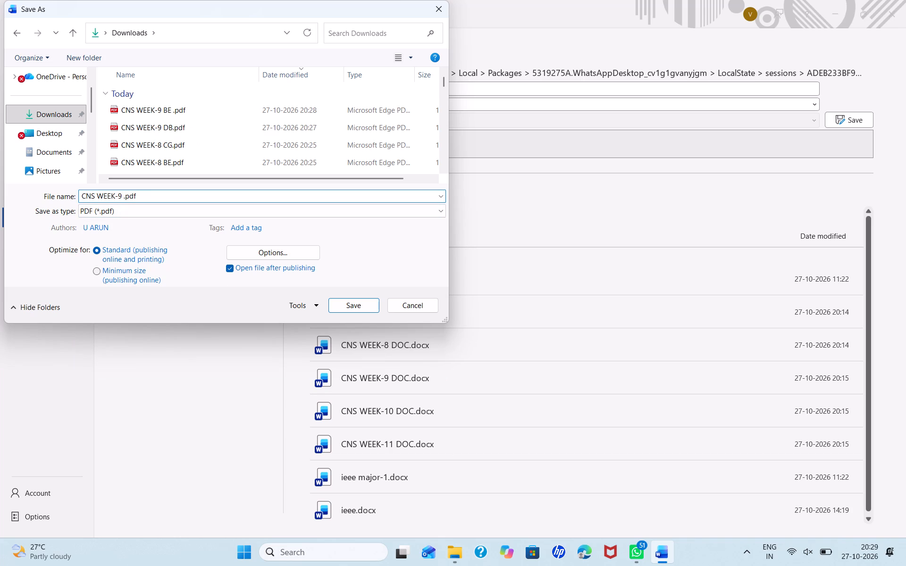
key("Left")
left_click(357, 301)
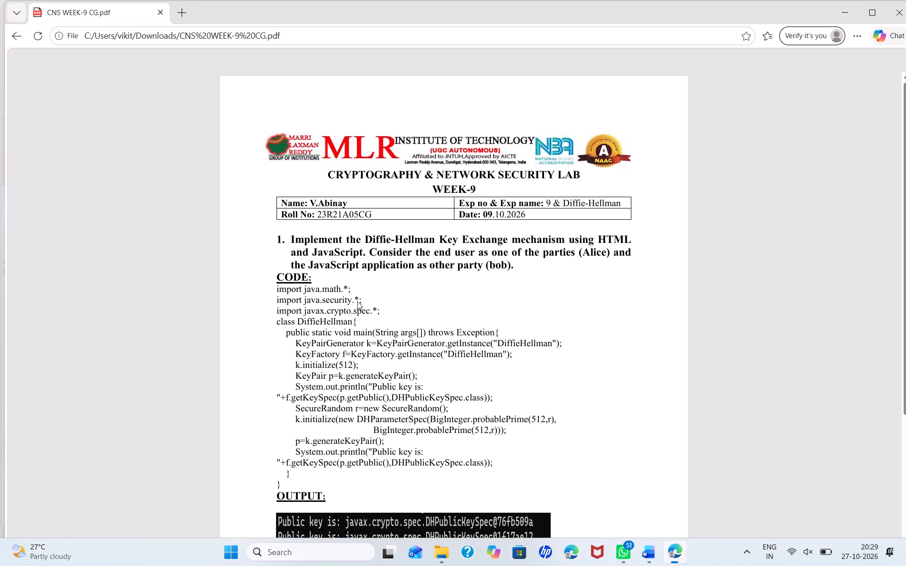
left_click(897, 7)
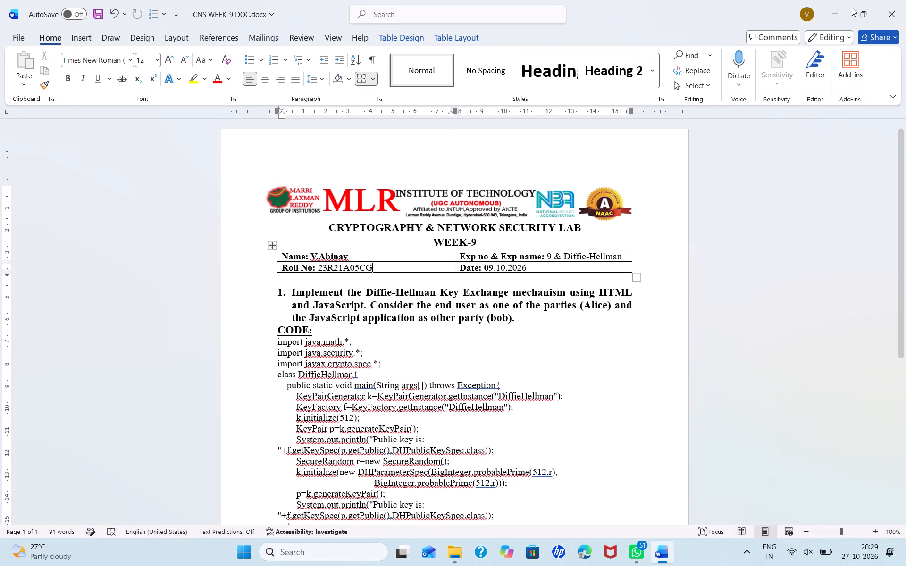
Close the CNS WEEK-9 DOC document.
left_click(894, 12)
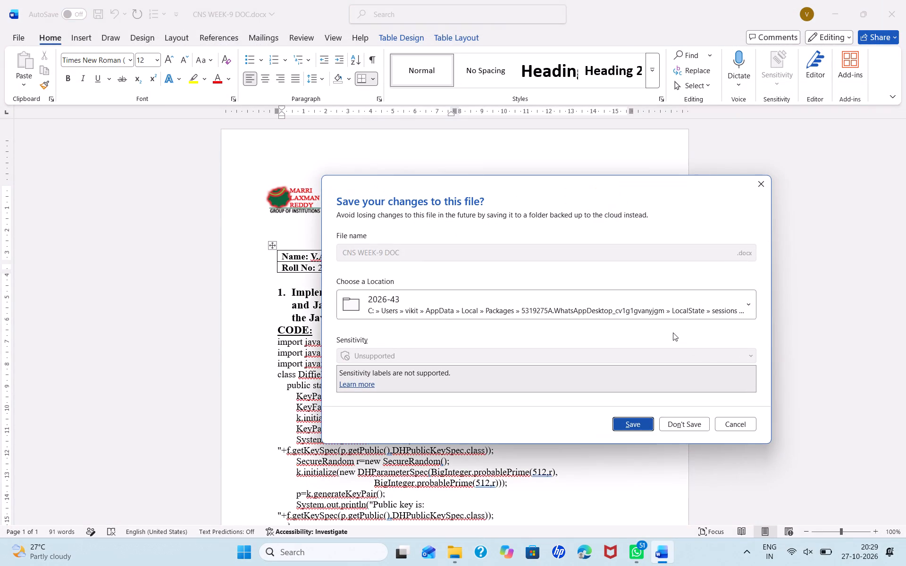
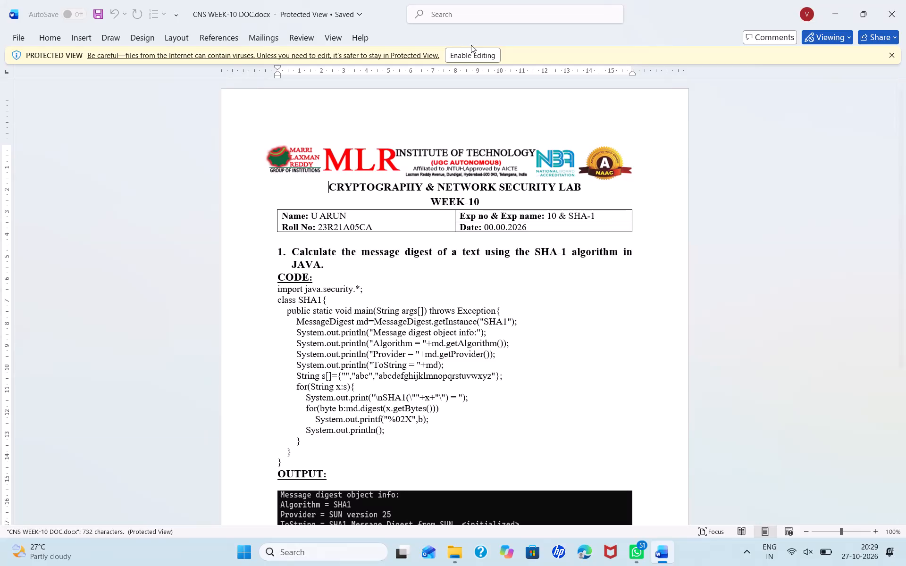
Enable editing of the Week 10 document and replace the header table's name and roll number ending with those of the student ending in BD.
left_click(466, 51)
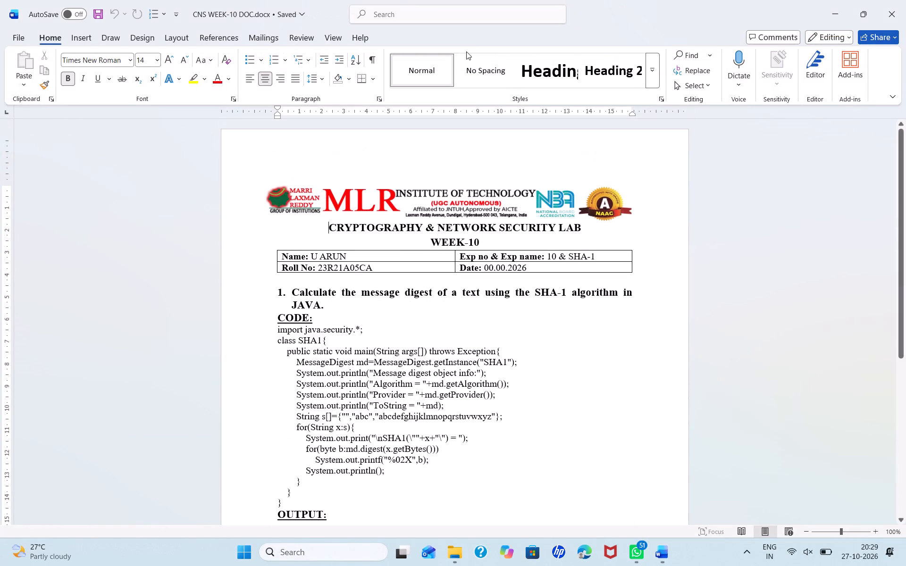
left_click(352, 252)
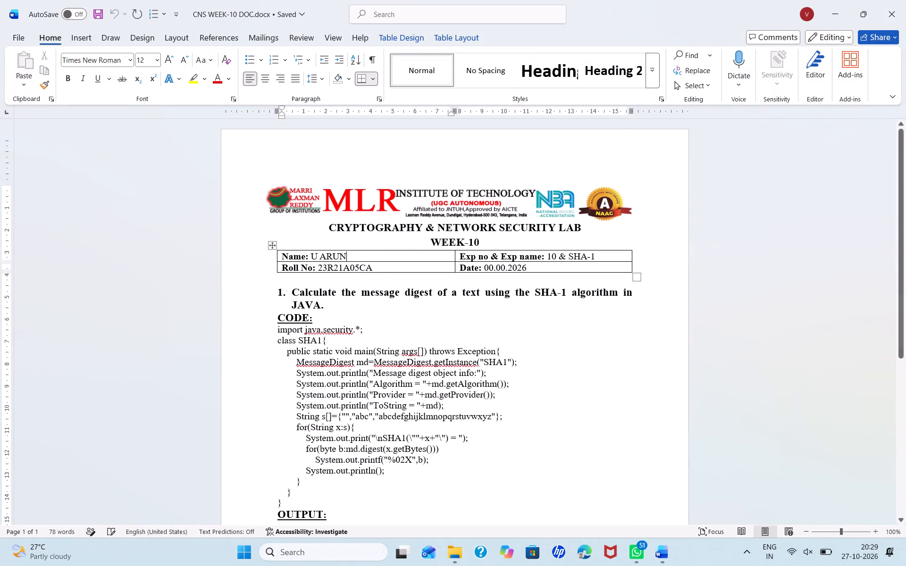
key("BackSpace")
key("BackSpace")
key("BackSpace")
key("BackSpace")
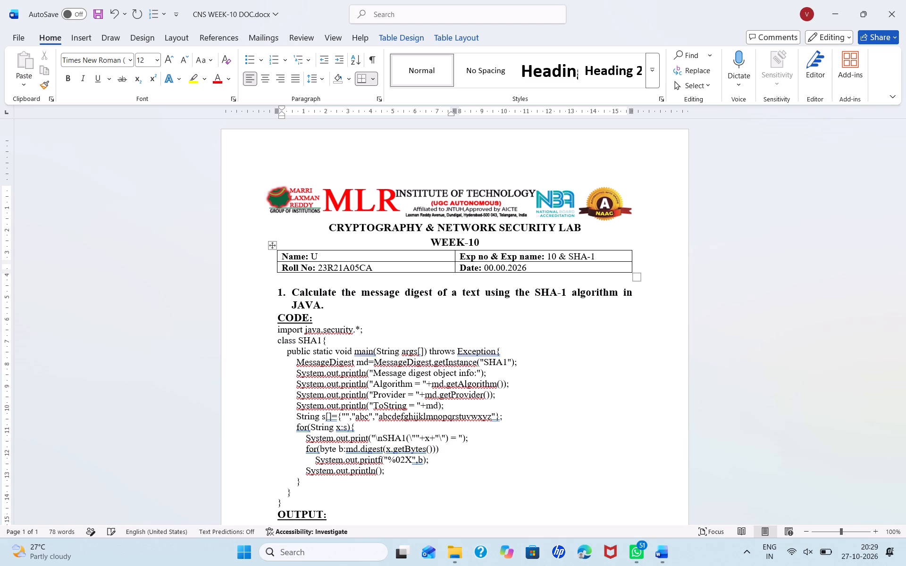
key("BackSpace")
key("BackSpace")
type("itja")
key("BackSpace")
key("BackSpace")
type("ha")
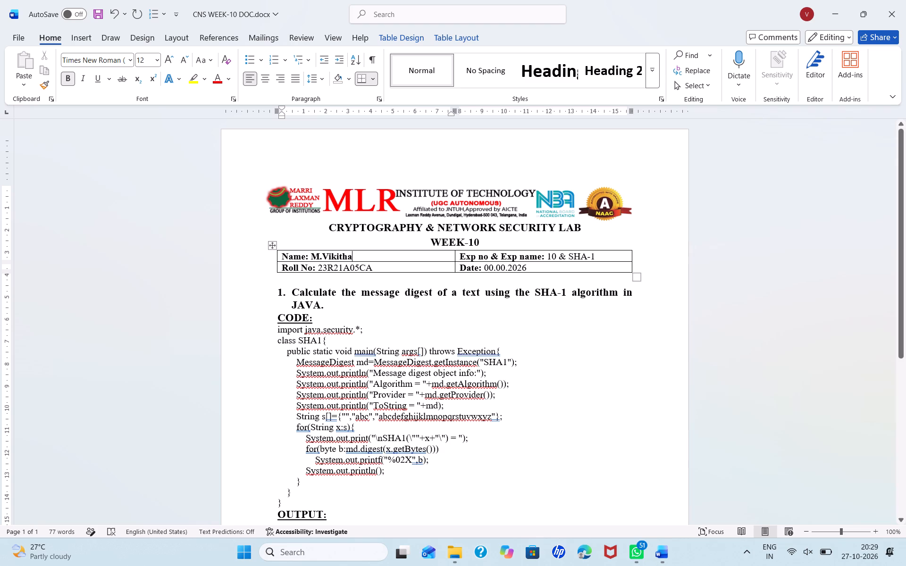
left_click(376, 265)
key("BackSpace")
key("BackSpace")
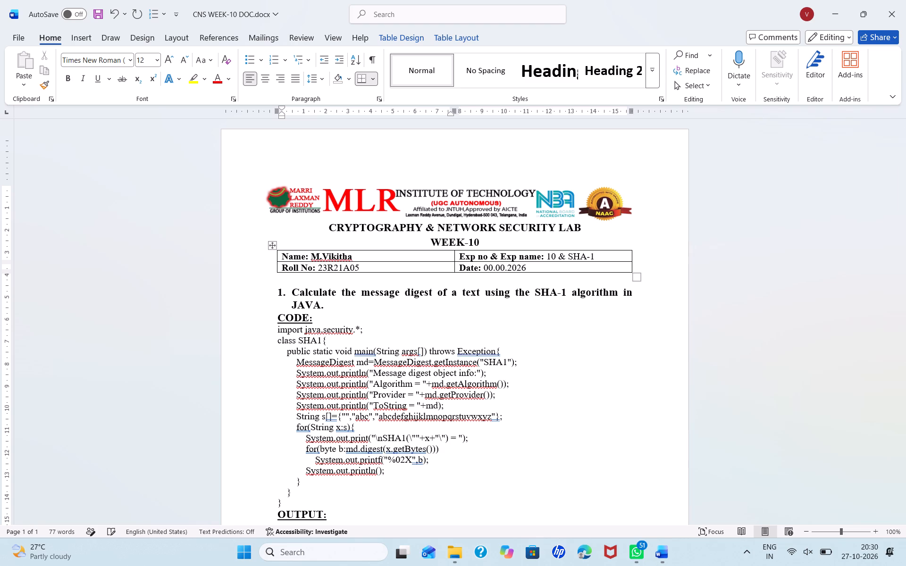
type("BD")
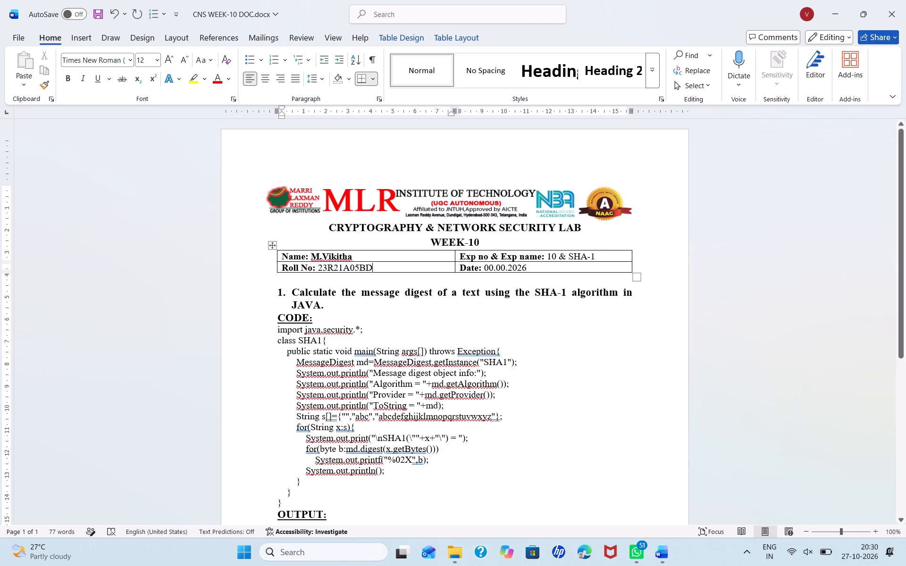
Set the date in the header table to 14.10.2026.
left_click(503, 265)
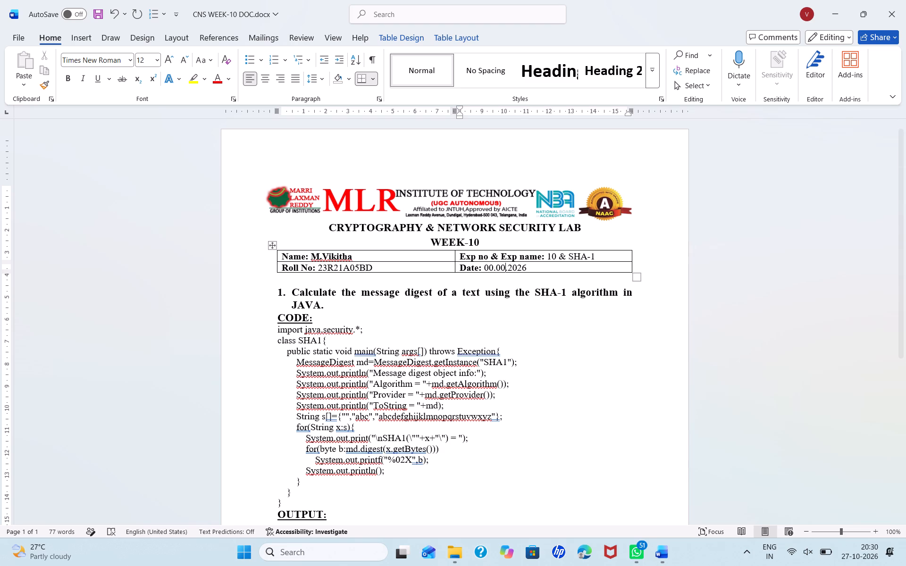
key("BackSpace")
key("BackSpace")
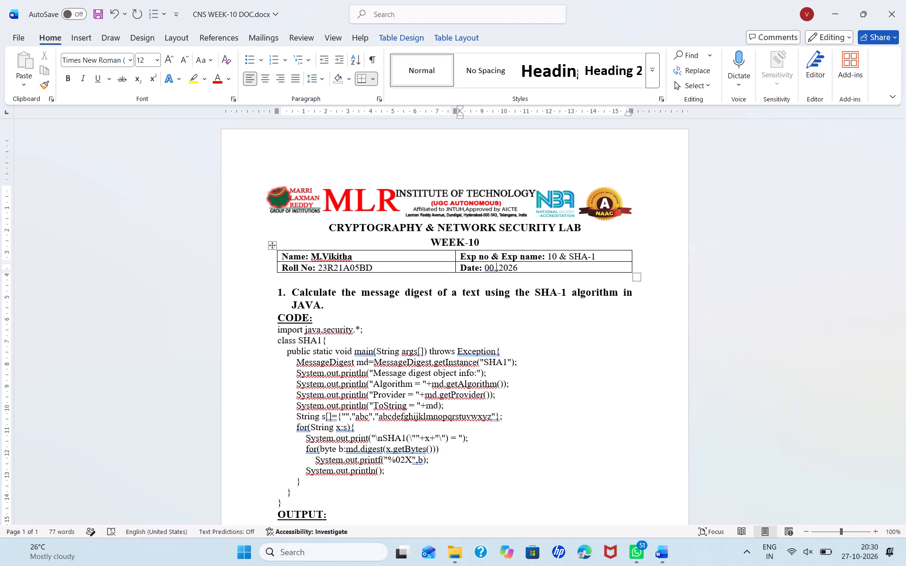
type("10")
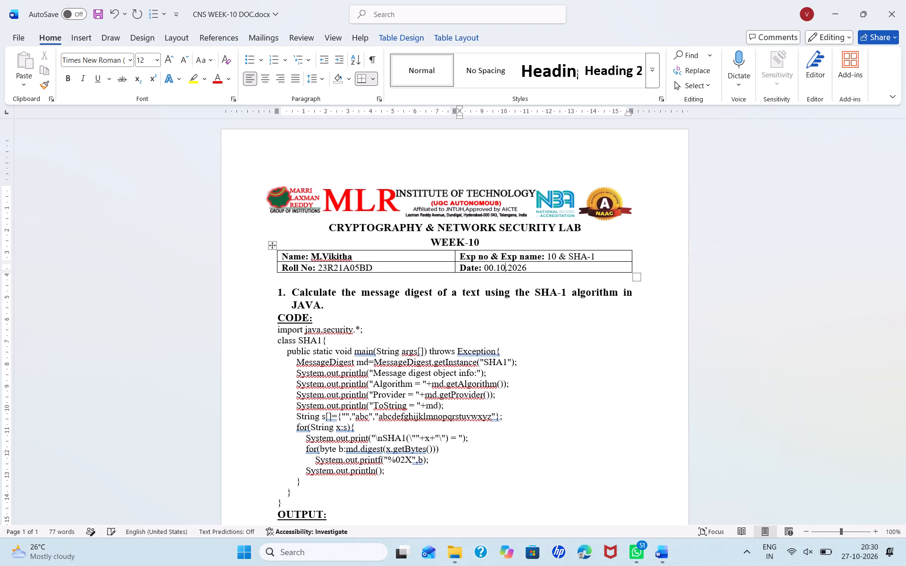
key("Left")
key("Left")
key("Left")
key("BackSpace")
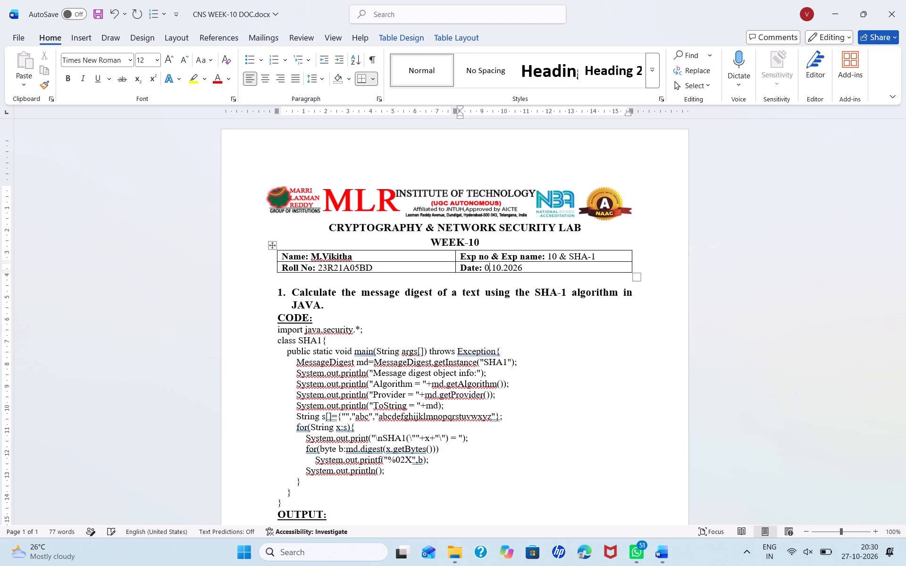
key("BackSpace")
key("1")
key("4")
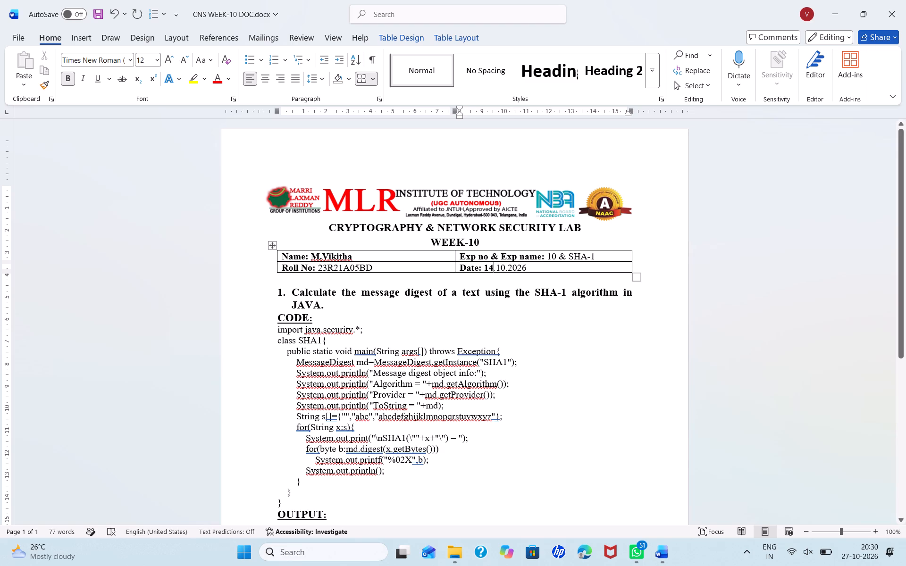
Save a copy of the document as a PDF named CNS WEEK-10 BD in the Downloads folder and close the published PDF.
left_click(22, 37)
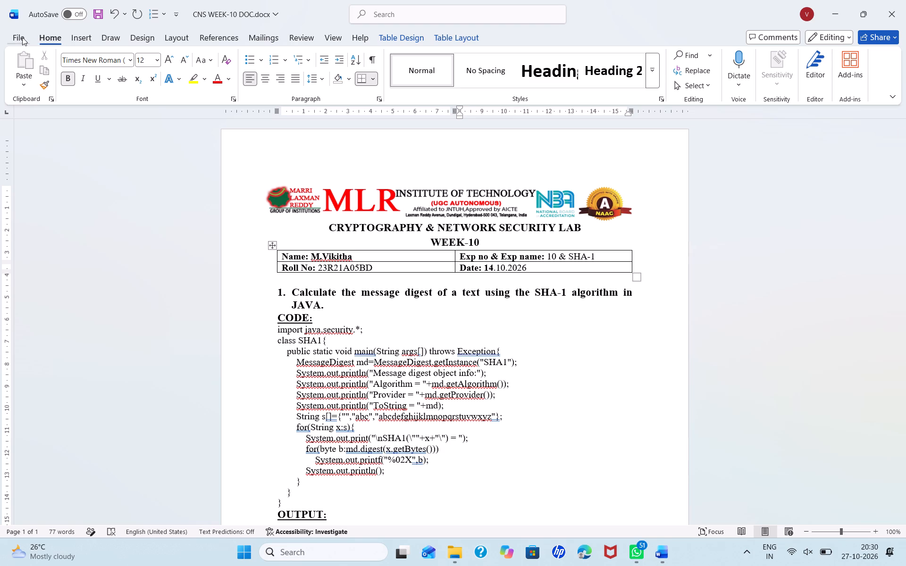
left_click_drag(30, 232, 36, 218)
left_click(36, 218)
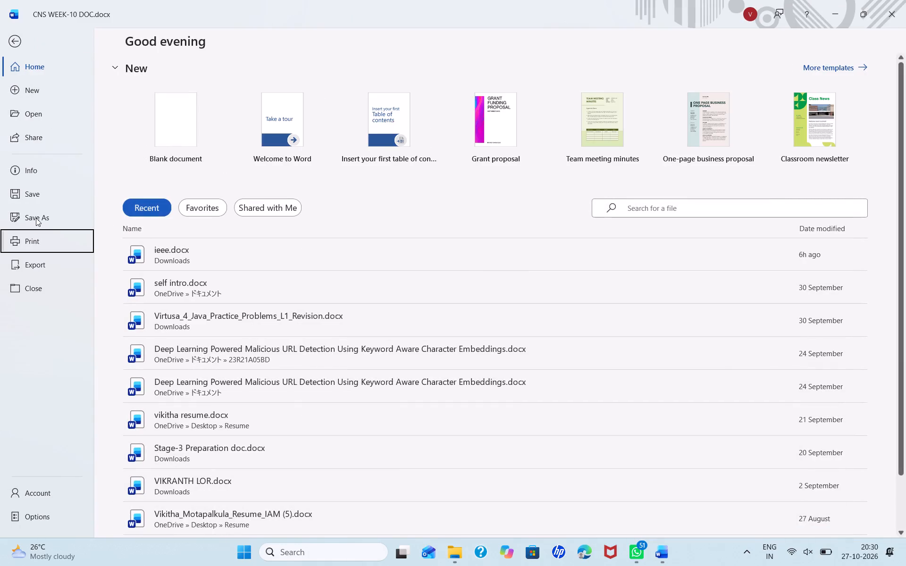
left_click(191, 283)
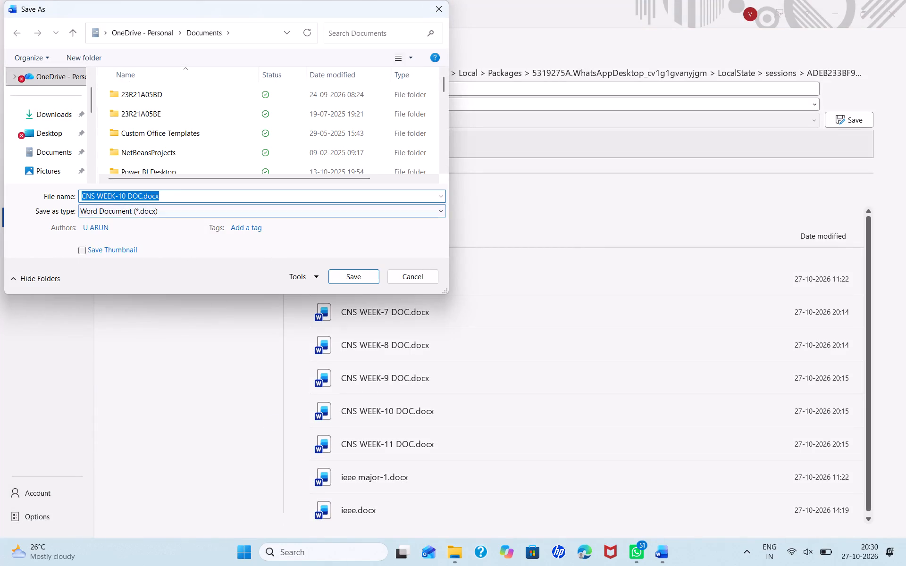
left_click(142, 197)
key("BackSpace")
key("BackSpace")
key("BackSpace")
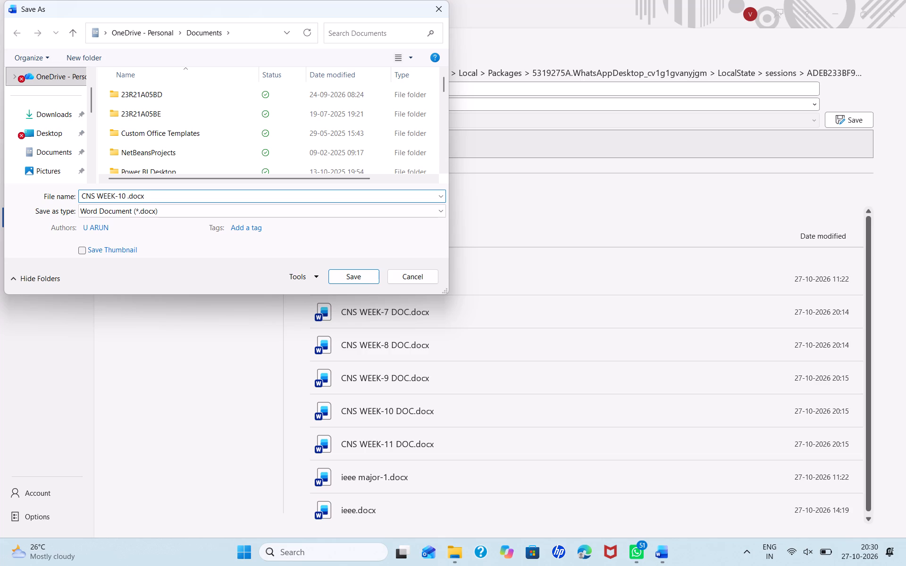
left_click(57, 111)
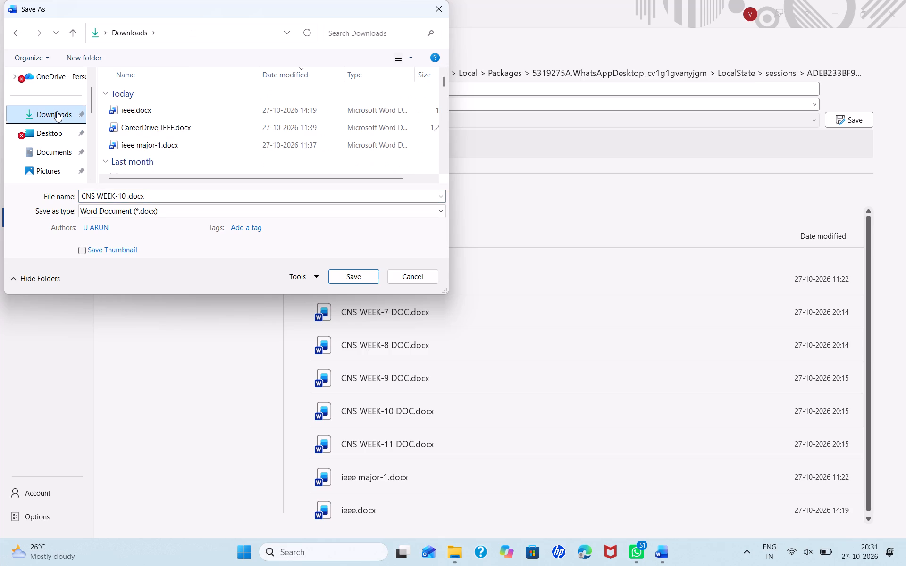
left_click(100, 211)
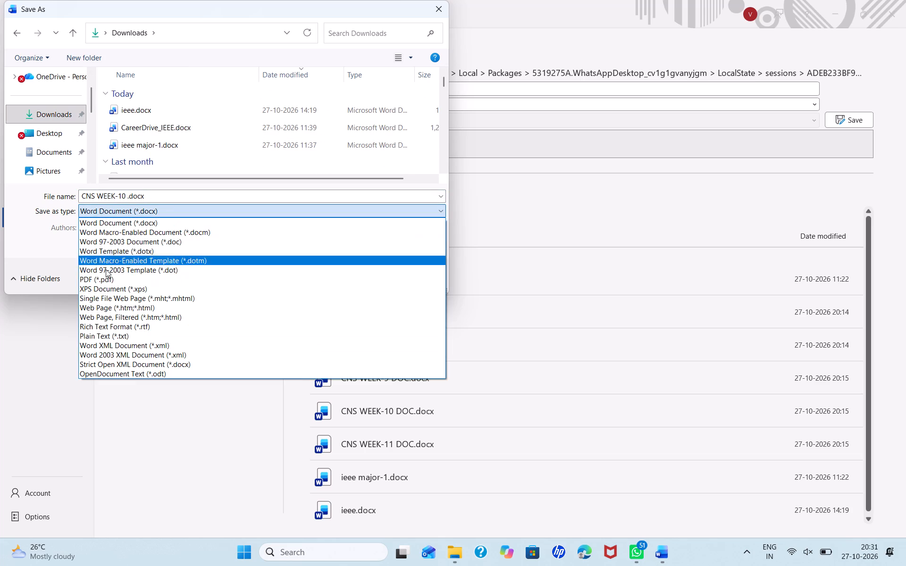
left_click(106, 276)
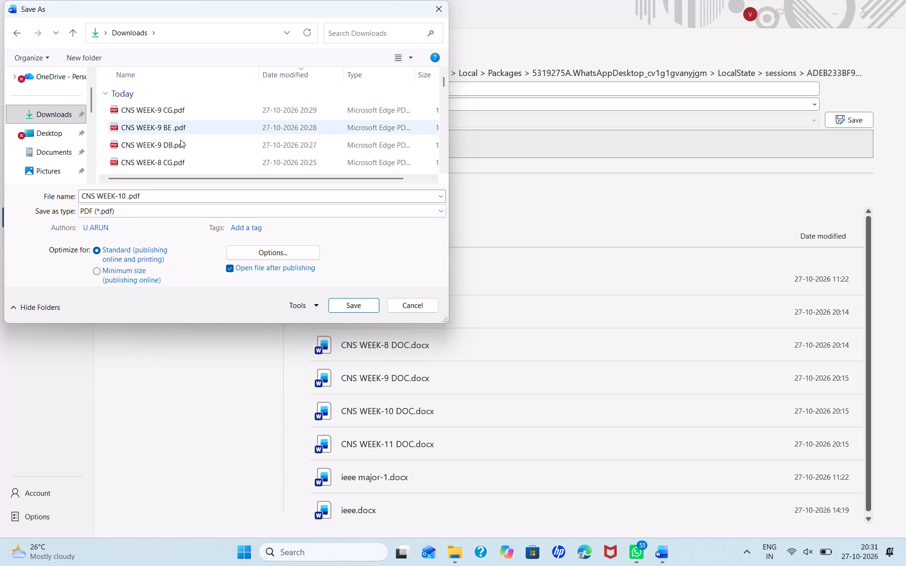
left_click(126, 196)
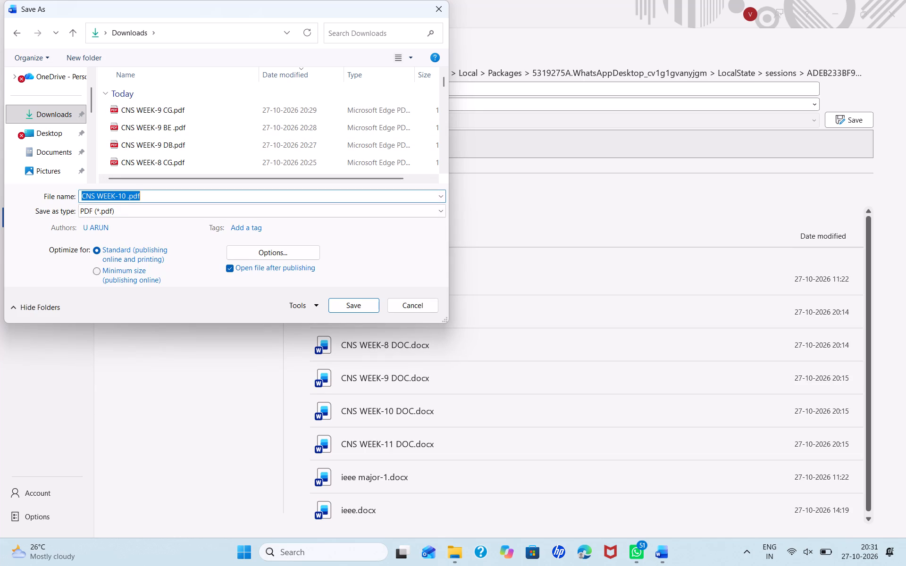
type("BD")
key("ctrl+z")
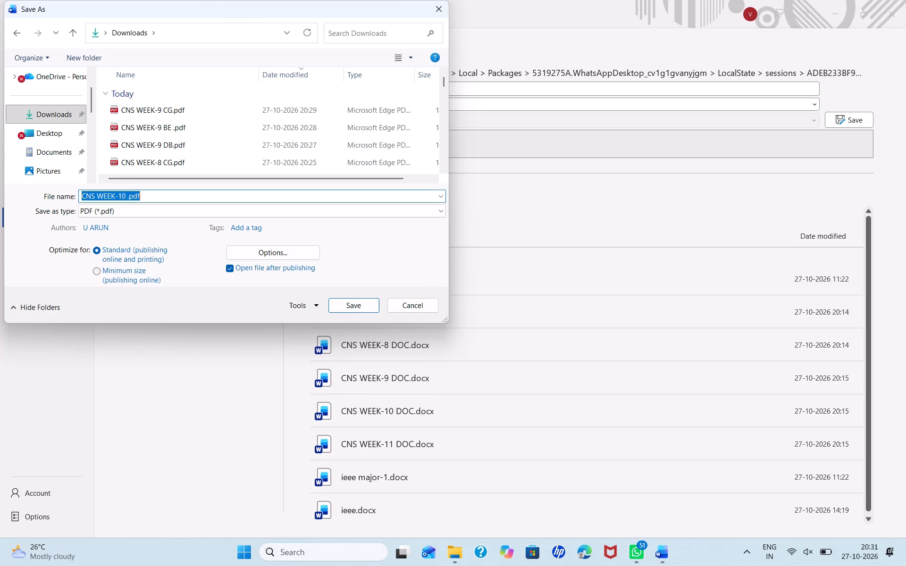
left_click(126, 196)
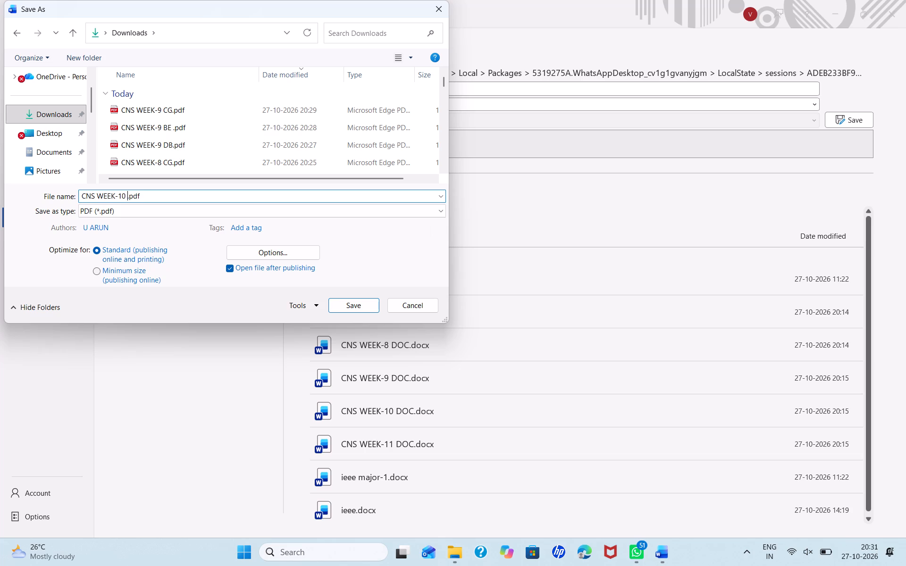
key("b")
key("d")
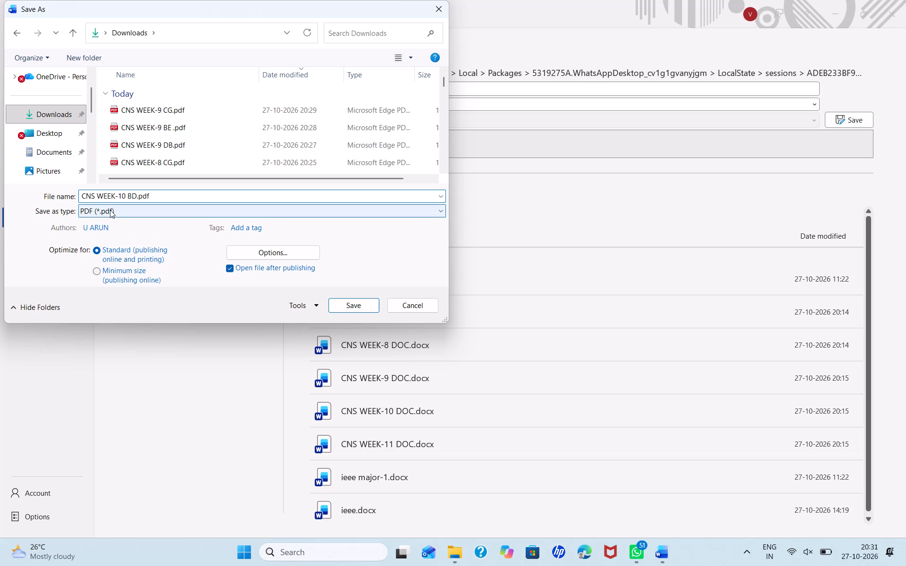
left_click(362, 303)
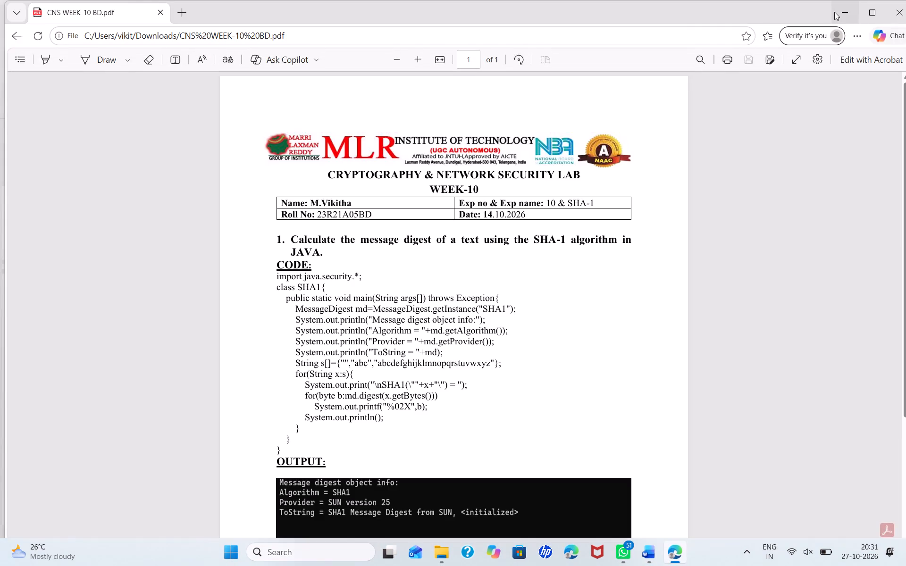
left_click(905, 2)
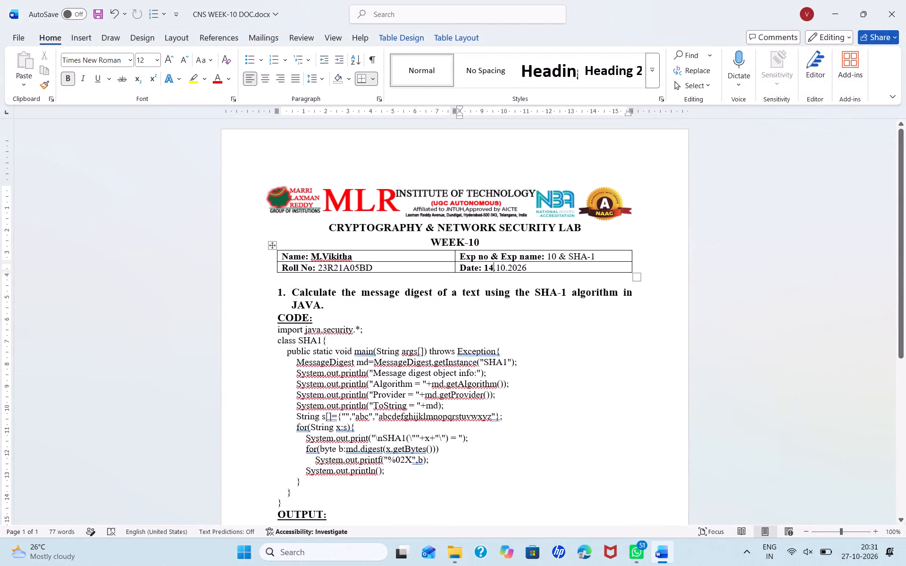
Replace the name and roll number ending in the header table with those of the student whose roll number ends in BE.
left_click(361, 260)
key("BackSpace")
key("BackSpace")
key("BackSpace")
key("BackSpace")
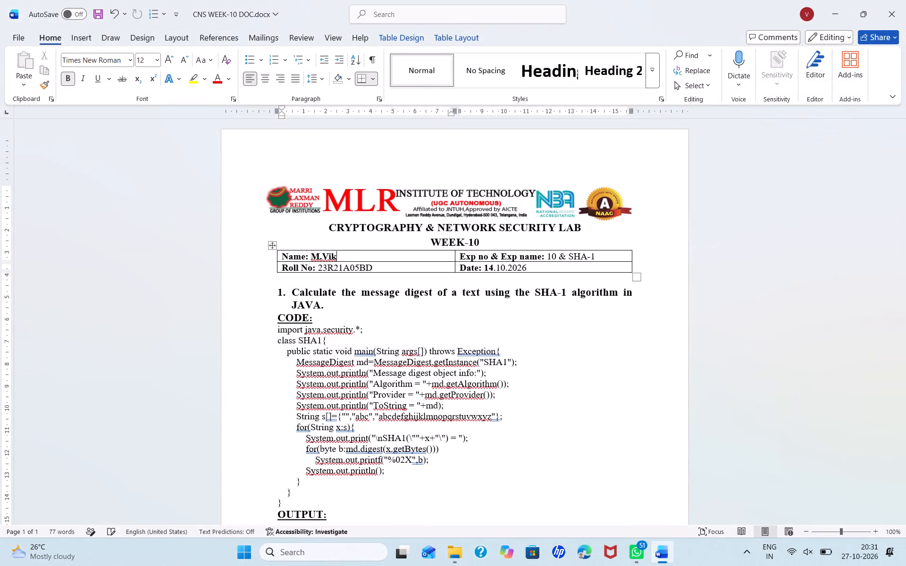
key("BackSpace")
left_click(361, 260)
key("v")
key("e")
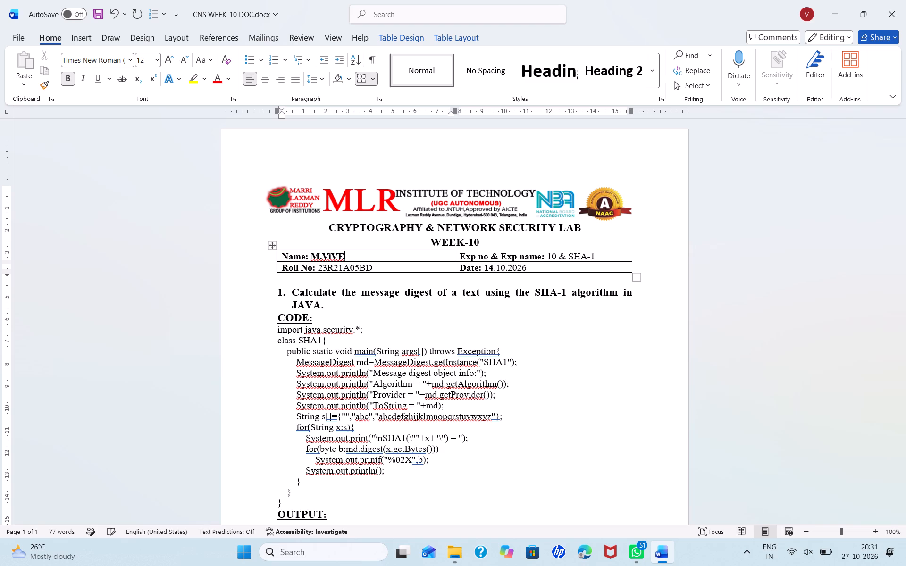
key("BackSpace")
type("vek")
left_click(385, 269)
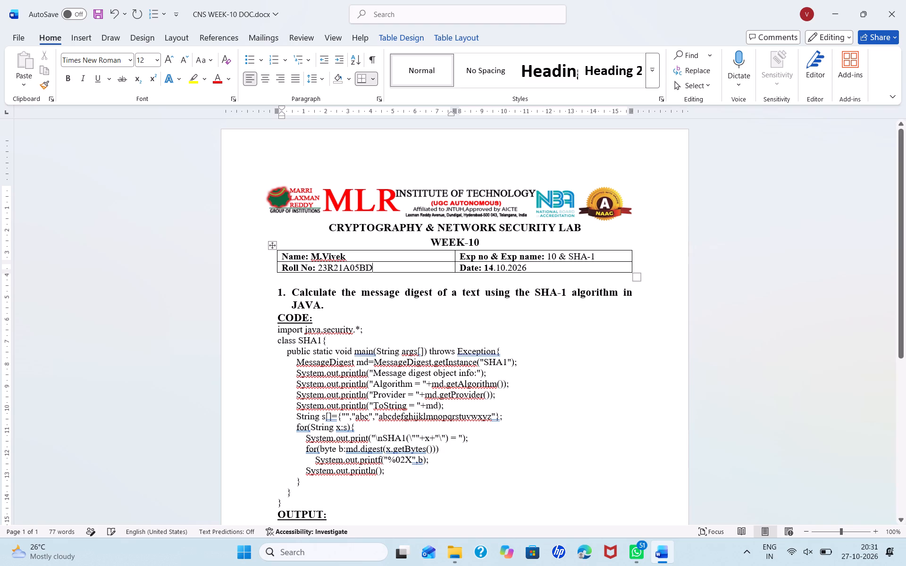
key("BackSpace")
key("e")
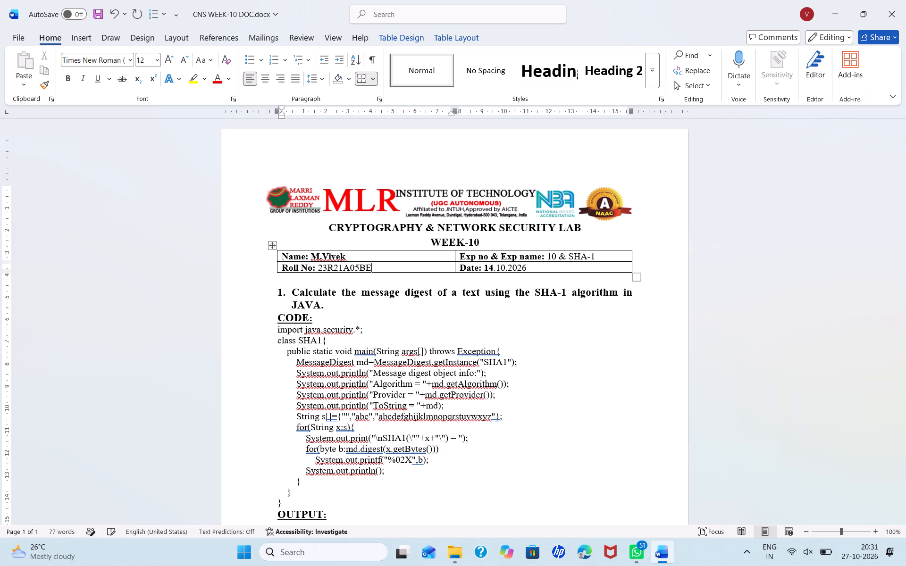
Save a copy of the document as a PDF named CNS WEEK-10 BE in the Downloads folder and close the published PDF.
left_click(17, 37)
left_click(27, 216)
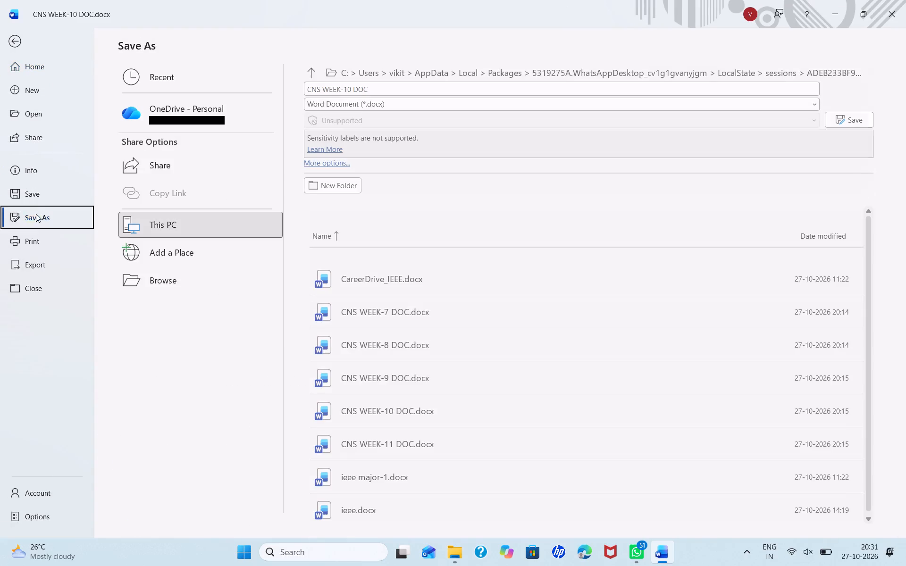
left_click(197, 290)
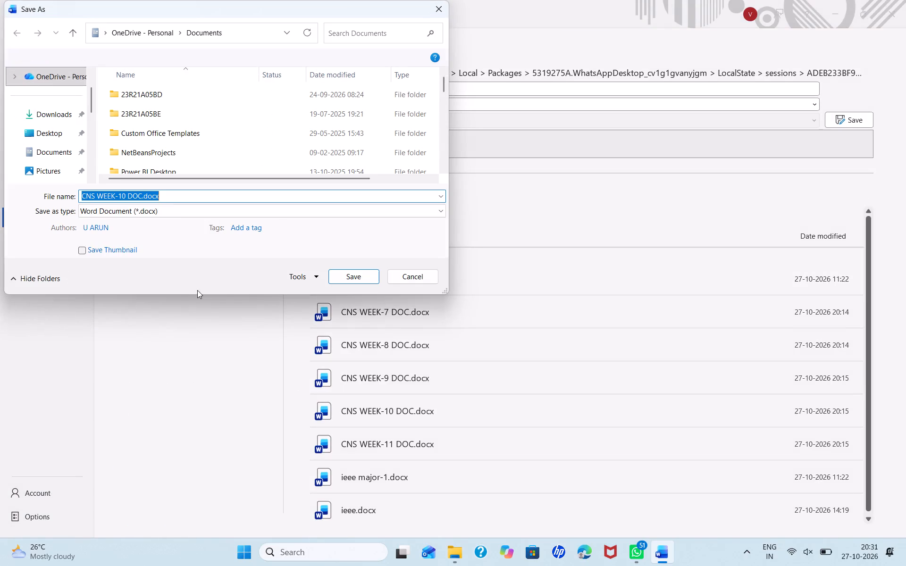
left_click(143, 199)
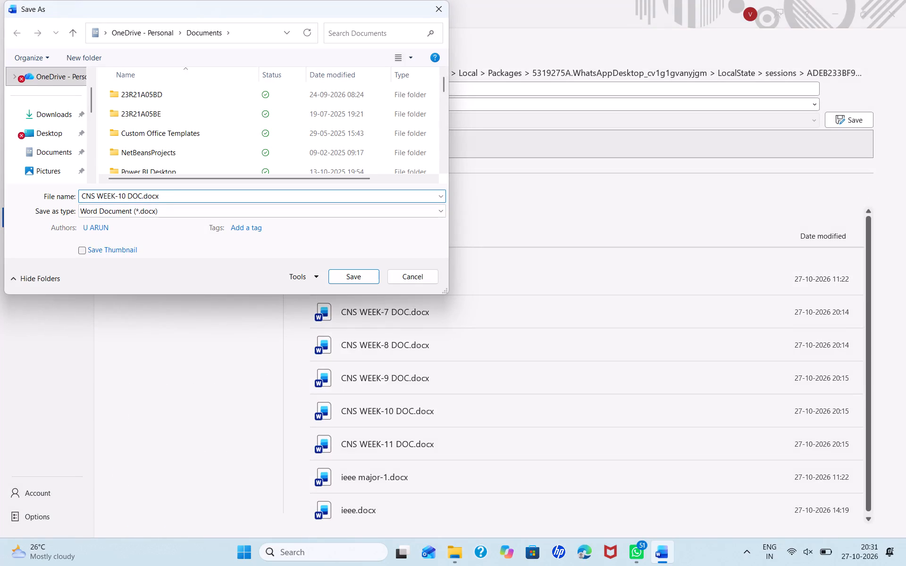
key("BackSpace")
key("BackSpace")
key("BackSpace")
type("BE")
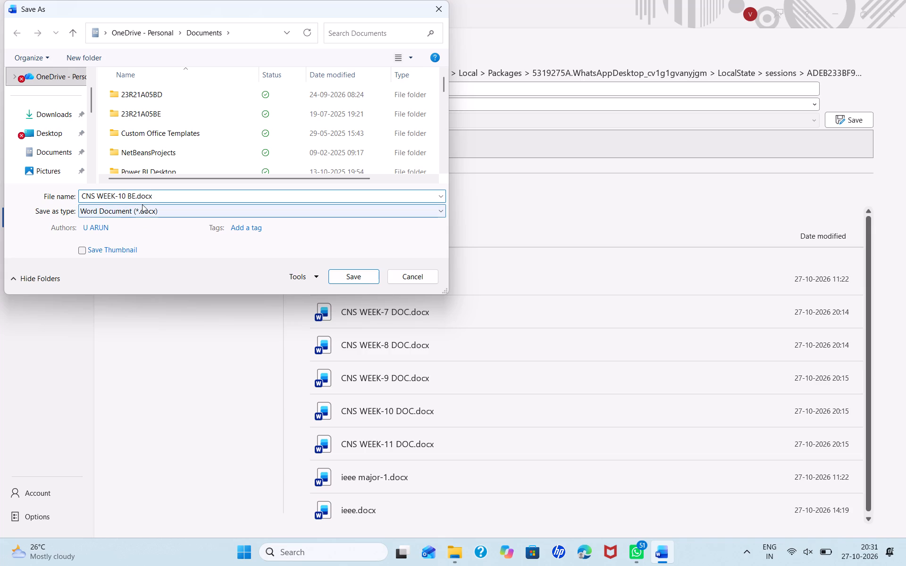
left_click(142, 204)
left_click(131, 280)
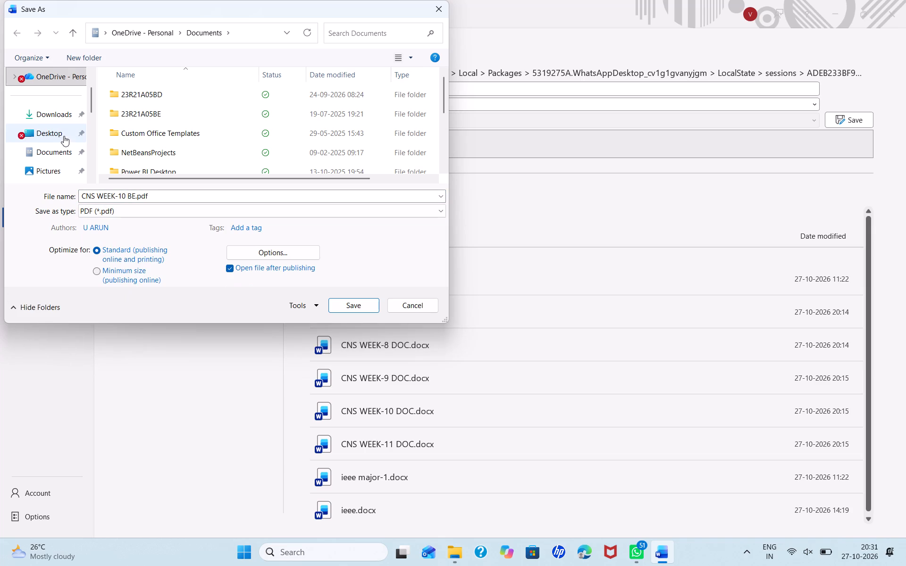
left_click(58, 120)
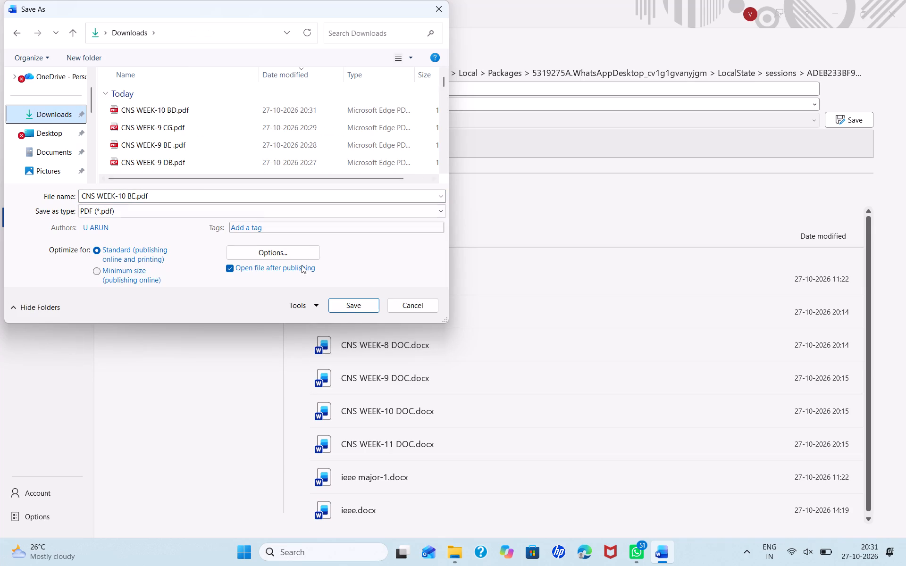
left_click(342, 309)
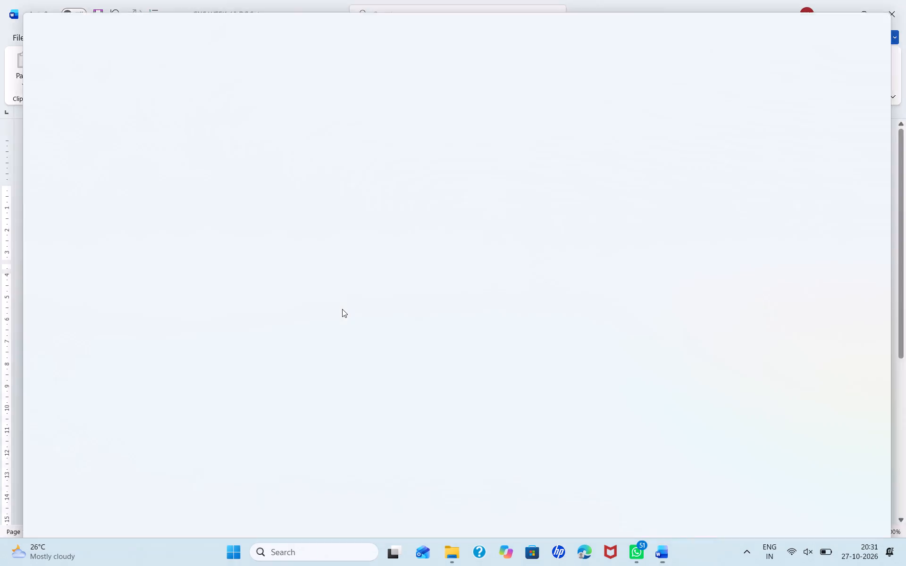
left_click(905, 9)
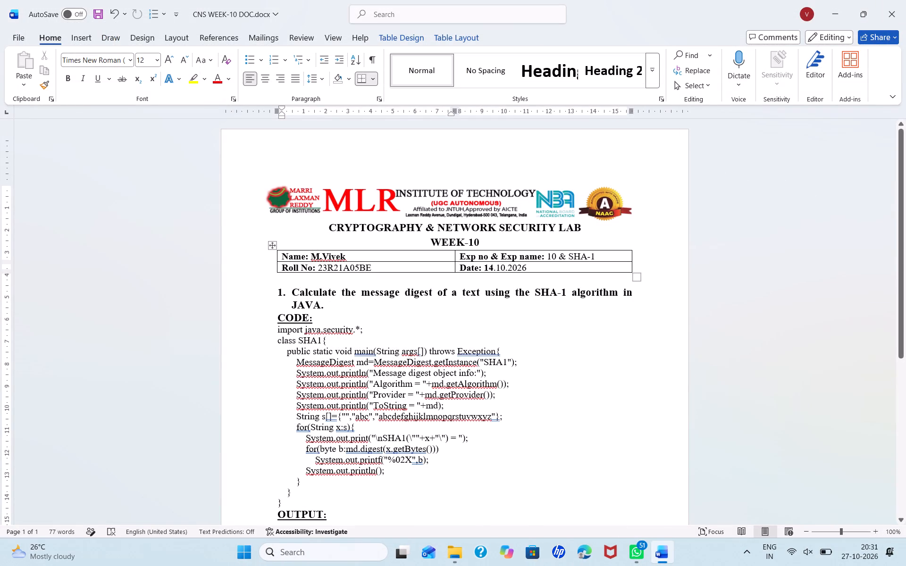
Replace the roll number ending and name in the header table with those of the student whose roll number ends in CG.
key("BackSpace")
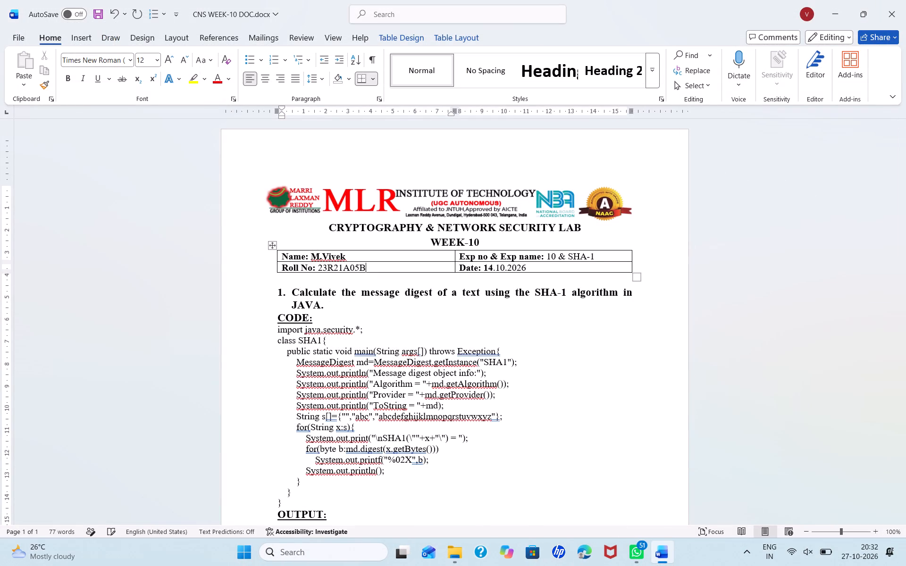
key("BackSpace")
type("CG")
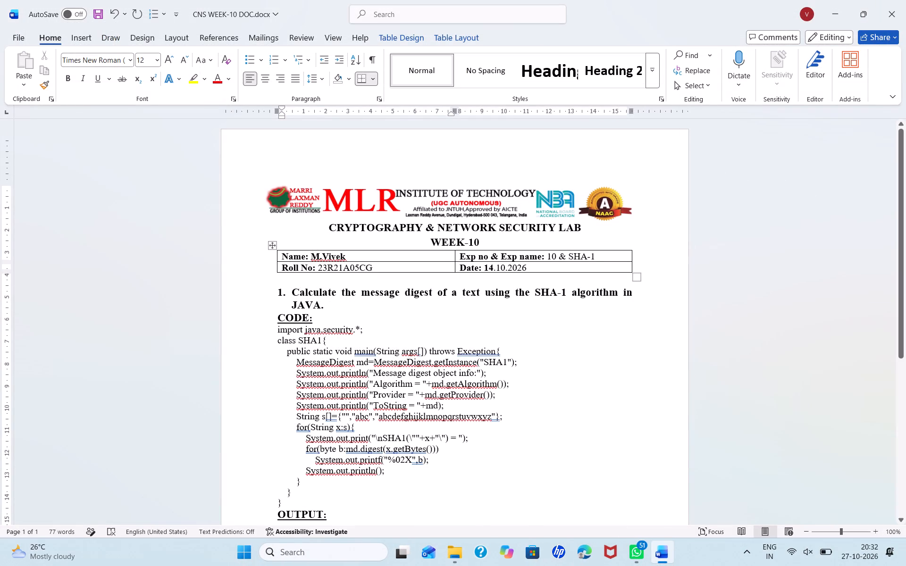
left_click(371, 259)
key("BackSpace")
key("BackSpace")
key("BackSpace")
key("BackSpace")
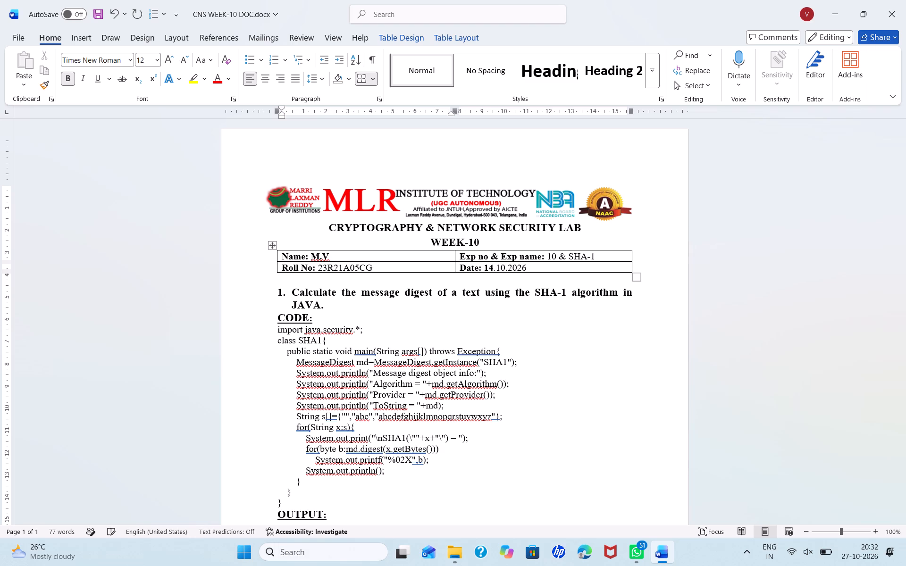
key("BackSpace")
key("BackSpace")
key("BackSpace")
key("v")
key("period")
type("bh")
key("BackSpace")
type("hinay")
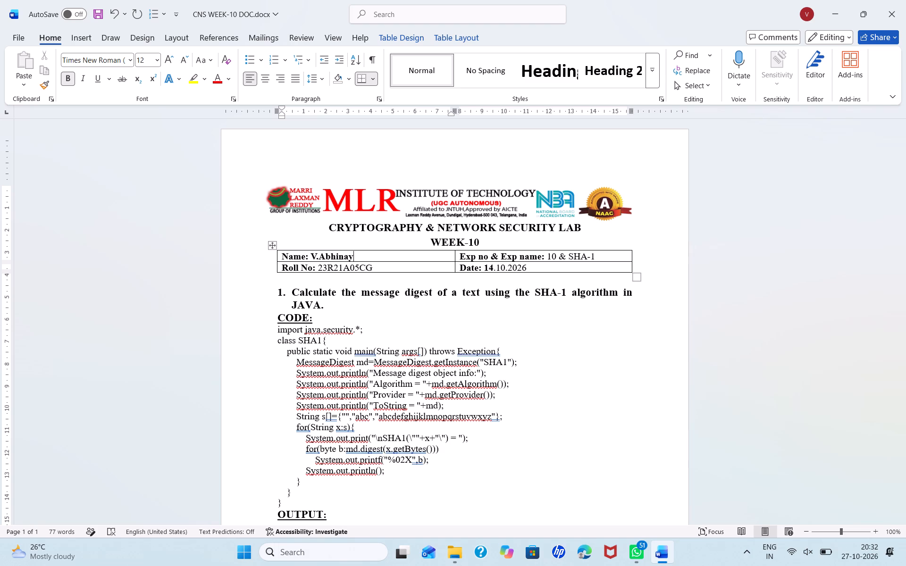
Save a copy of the document as a PDF named CNS WEEK-10 CG in the Downloads folder and close the published PDF.
left_click(17, 33)
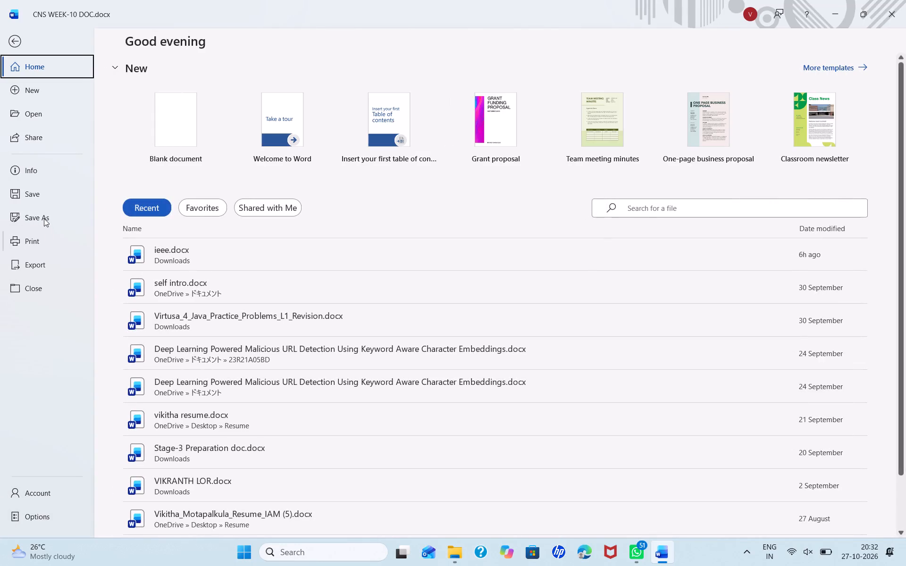
left_click(44, 218)
left_click(172, 291)
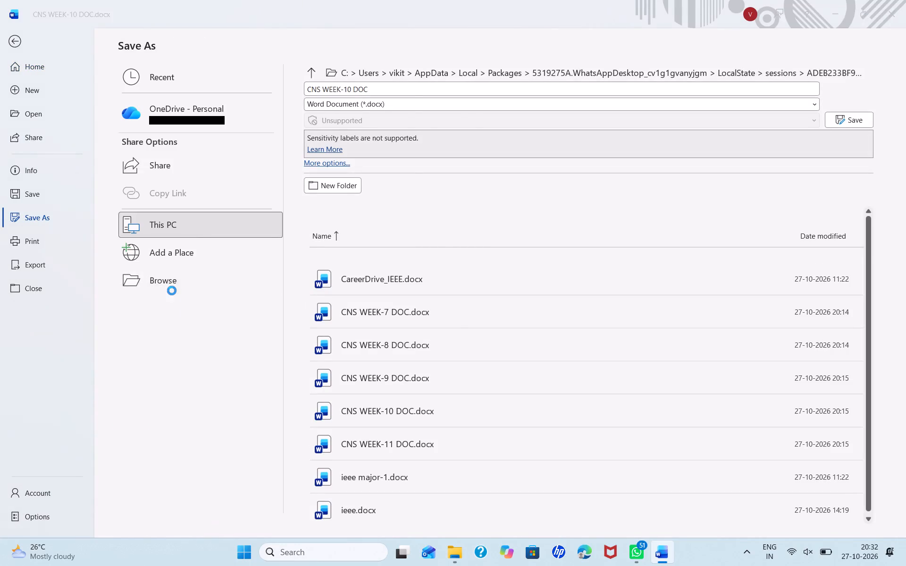
left_click(142, 198)
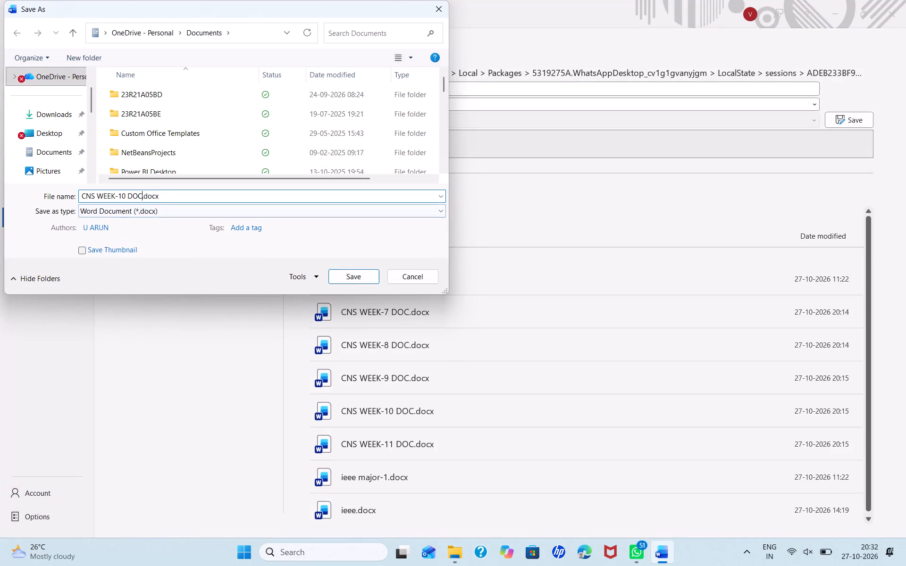
key("BackSpace")
key("BackSpace")
key("BackSpace")
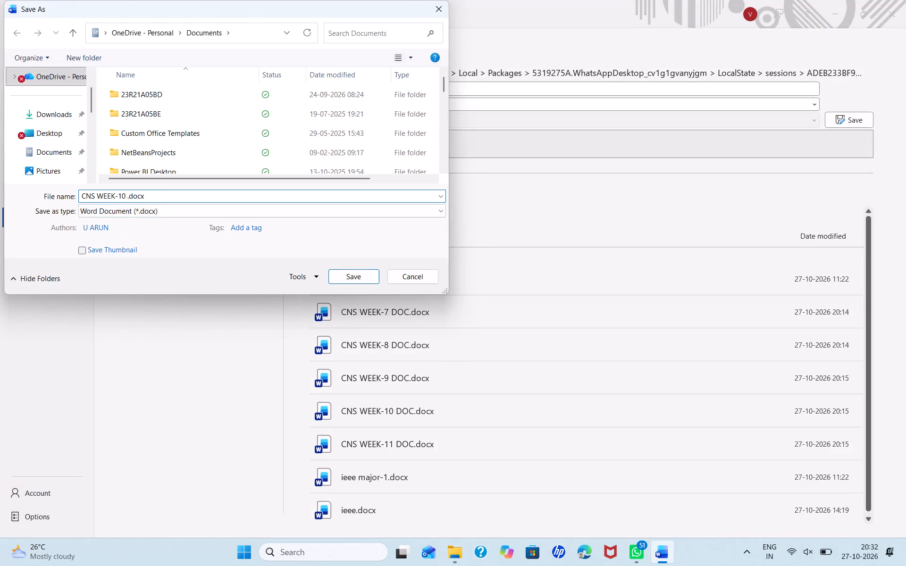
left_click(147, 208)
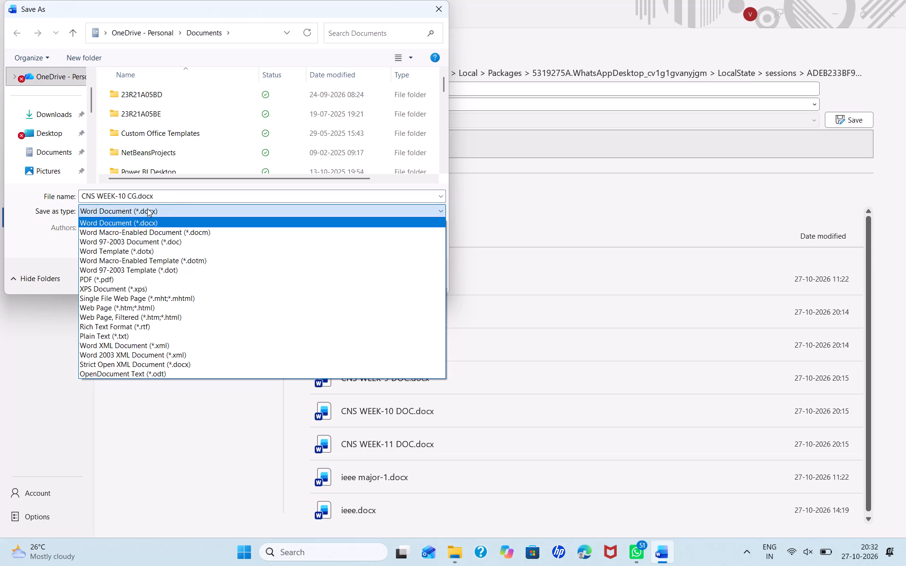
left_click(123, 279)
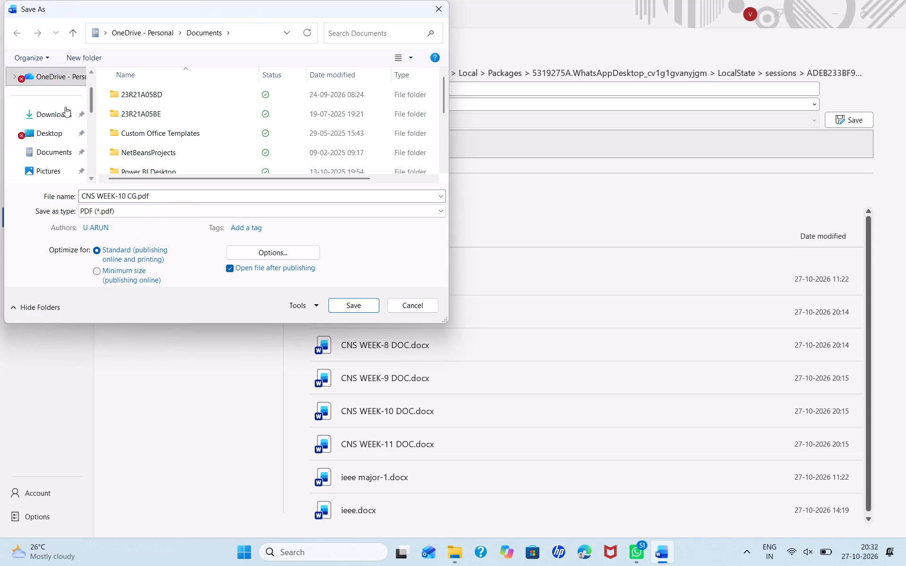
left_click(61, 113)
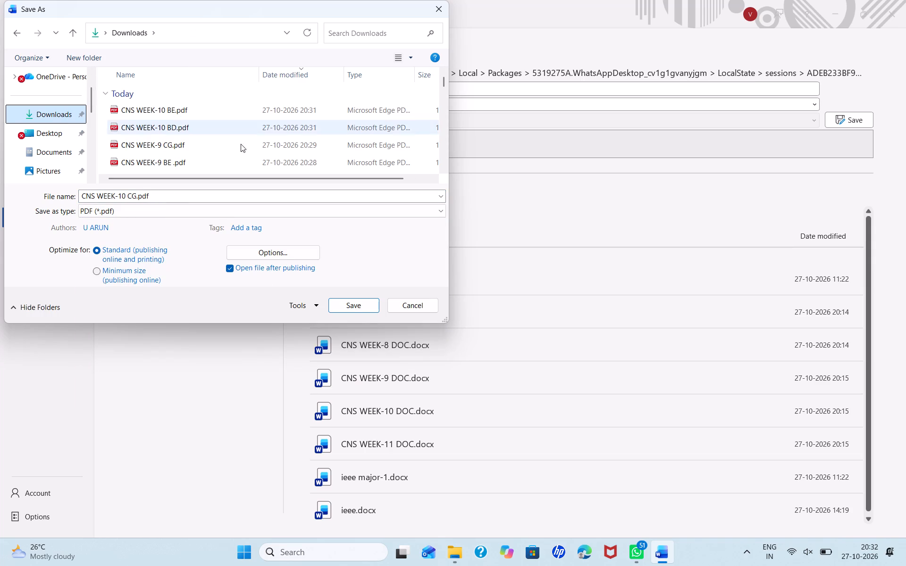
left_click(351, 307)
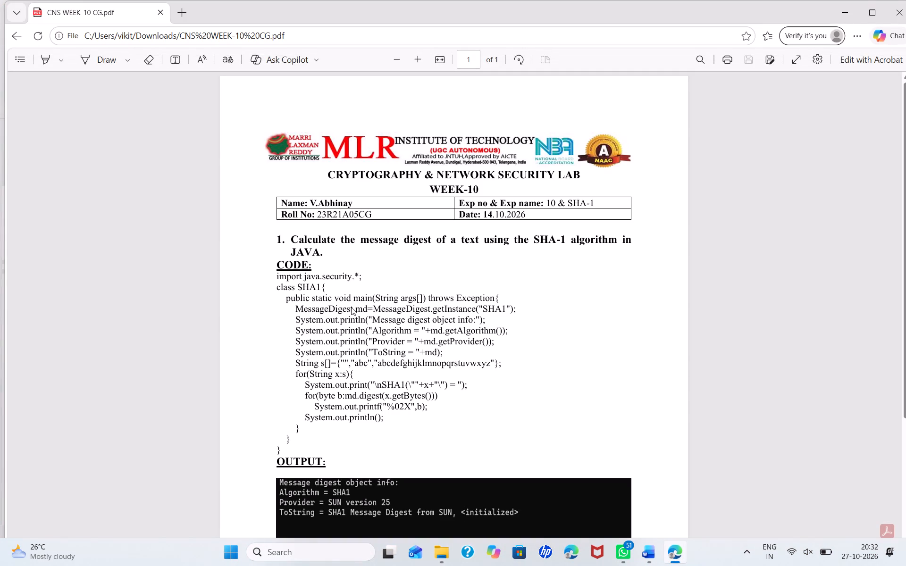
left_click(905, 3)
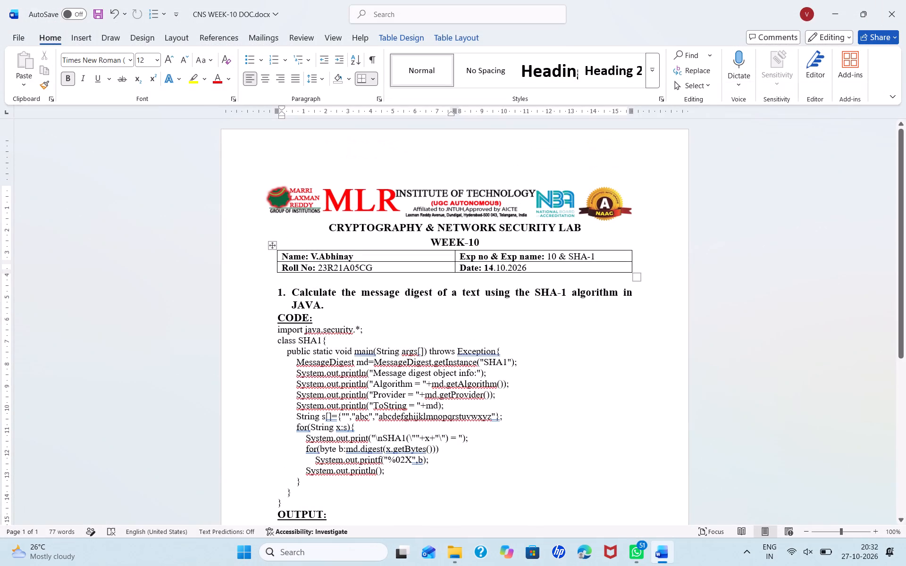
Delete the student's name after the initial in the Name cell of the header table.
key("BackSpace")
key("BackSpace")
key("BackSpace")
key("BackSpace")
key("BackSpace")
key("BackSpace")
key("BackSpace")
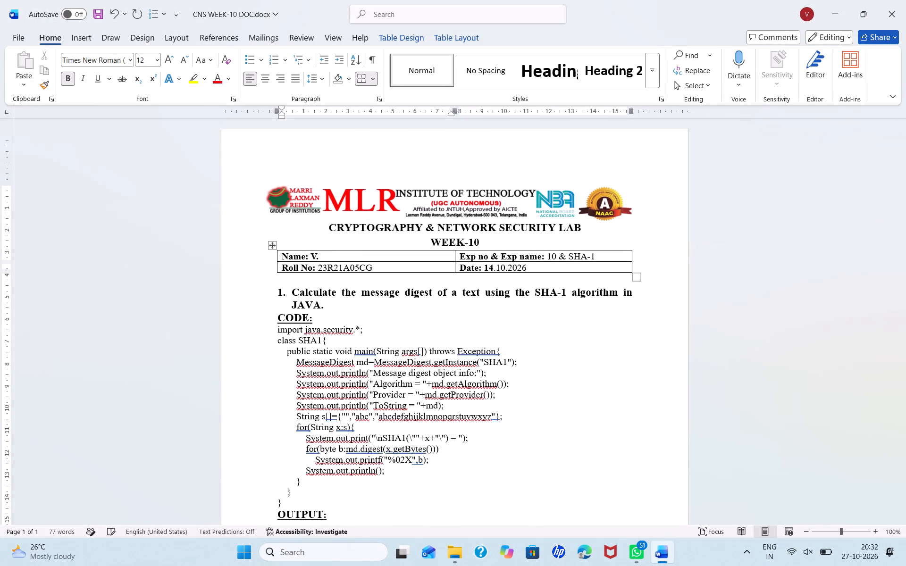
Close the Week 10 document.
left_click(905, 1)
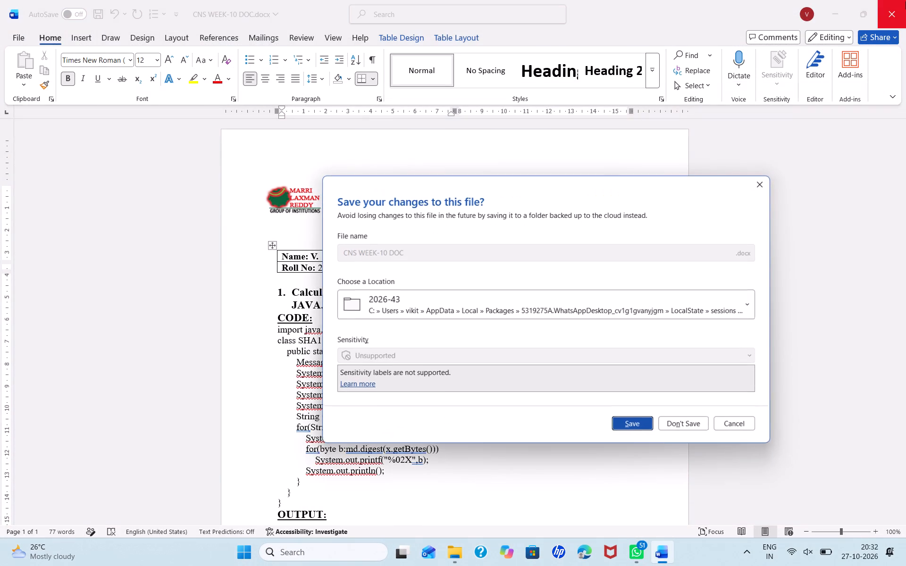
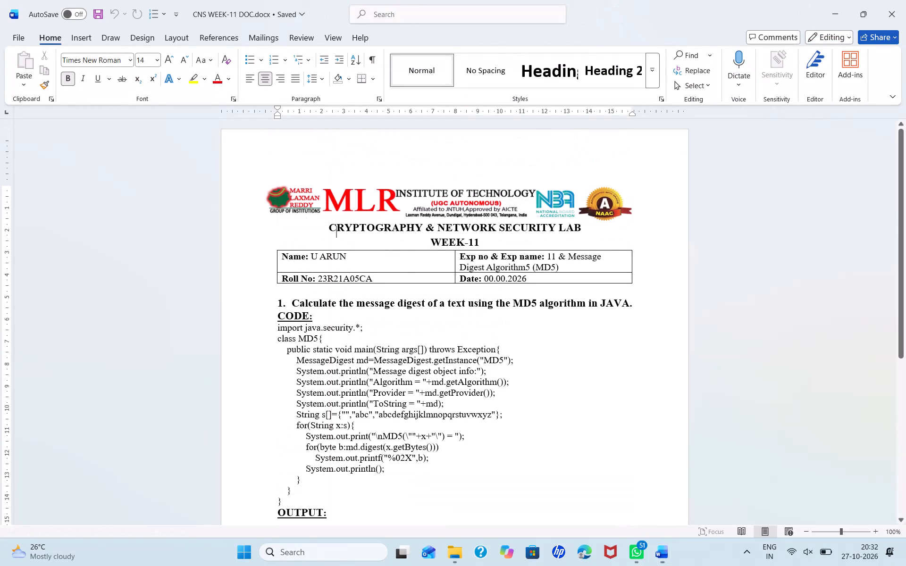
Replace the name in the Week 11 header table with that of the student whose roll number ends in BD.
left_click(357, 262)
key("BackSpace")
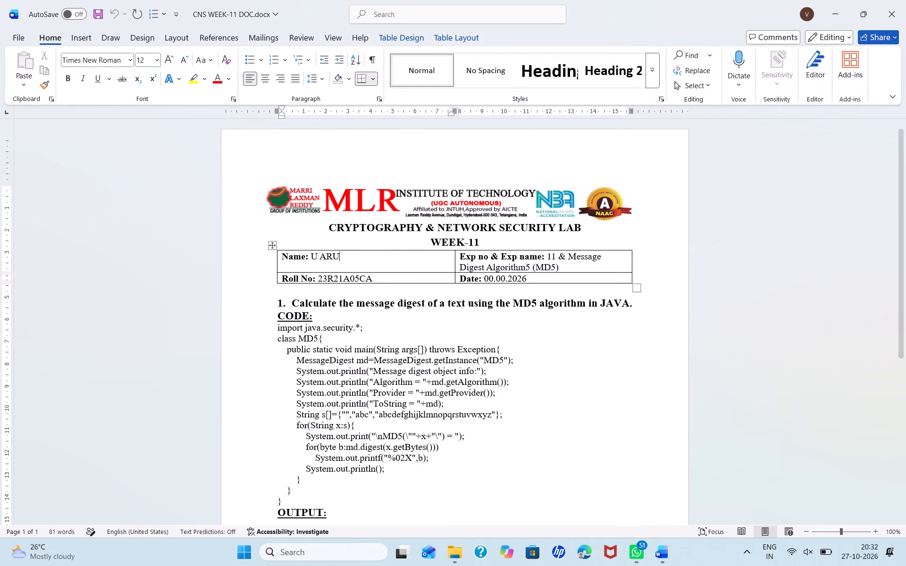
key("BackSpace")
key("BackSpace")
key("BackSpace")
key("BackSpace")
key("BackSpace")
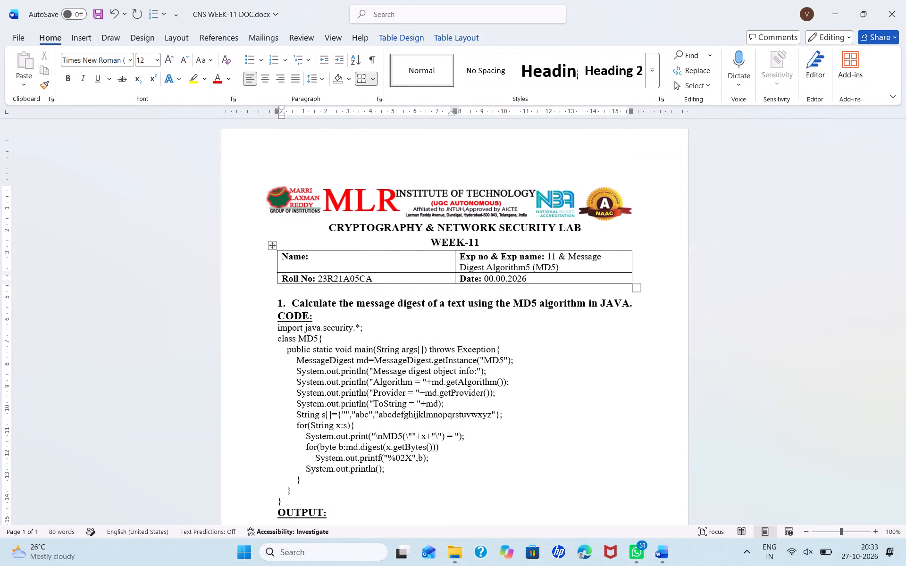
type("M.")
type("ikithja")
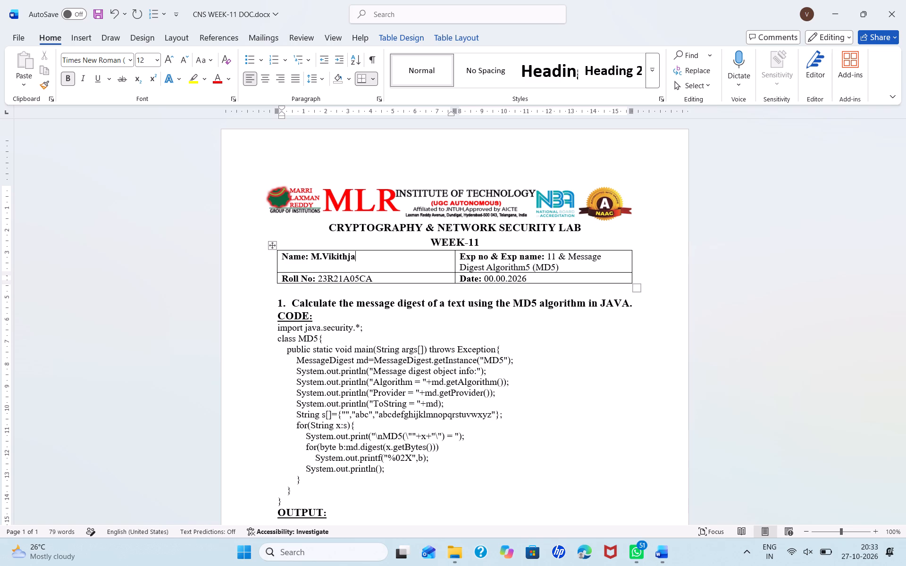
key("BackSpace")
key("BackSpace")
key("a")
Change the ending of the roll number in the header table to BE.
left_click(374, 278)
key("BackSpace")
key("BackSpace")
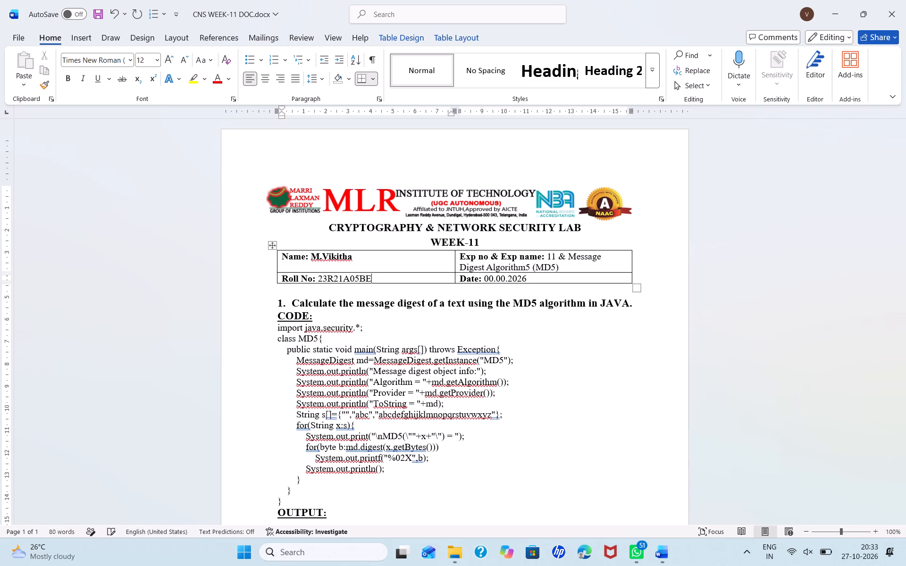
Set the date in the header table to 16.10.2026.
left_click(503, 282)
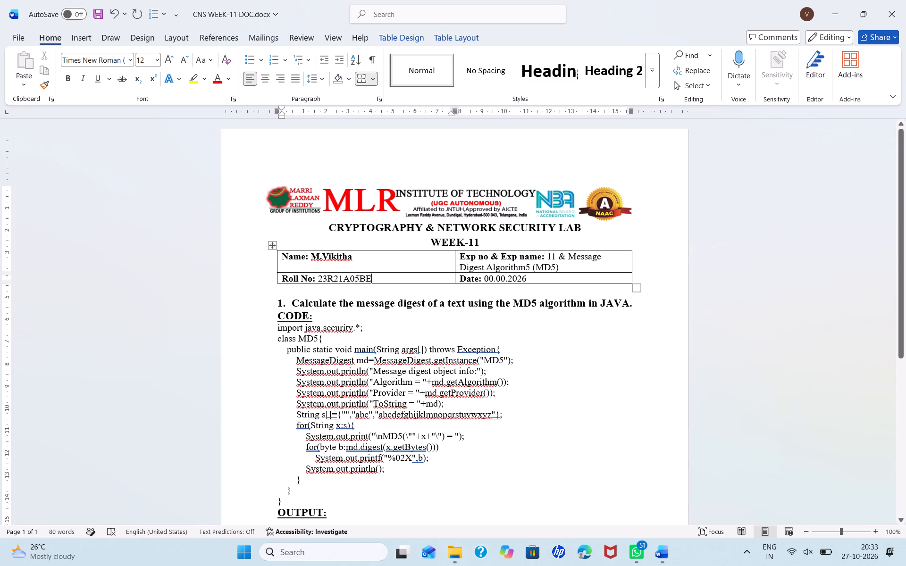
left_click(505, 279)
key("BackSpace")
key("BackSpace")
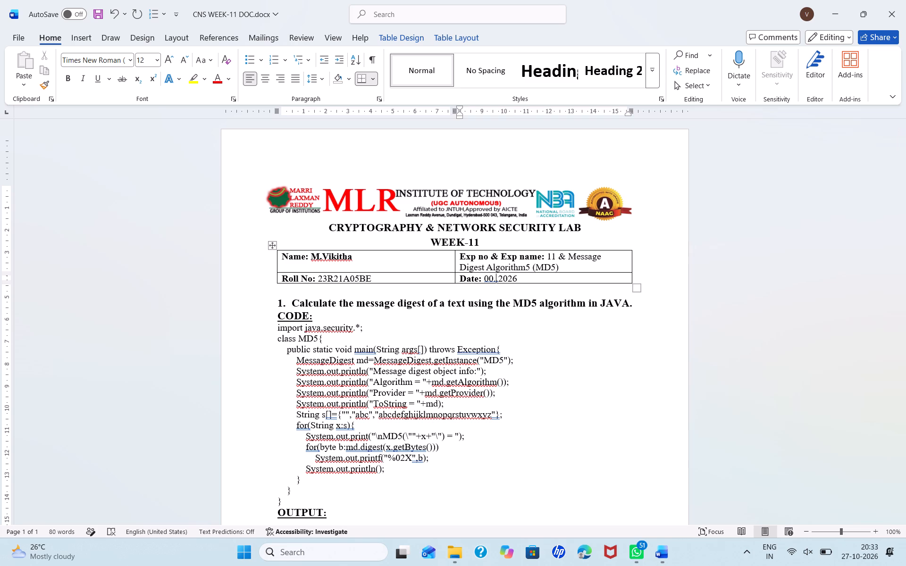
key("1")
key("0")
key("Left")
key("Left")
key("Left")
key("BackSpace")
key("BackSpace")
type("16")
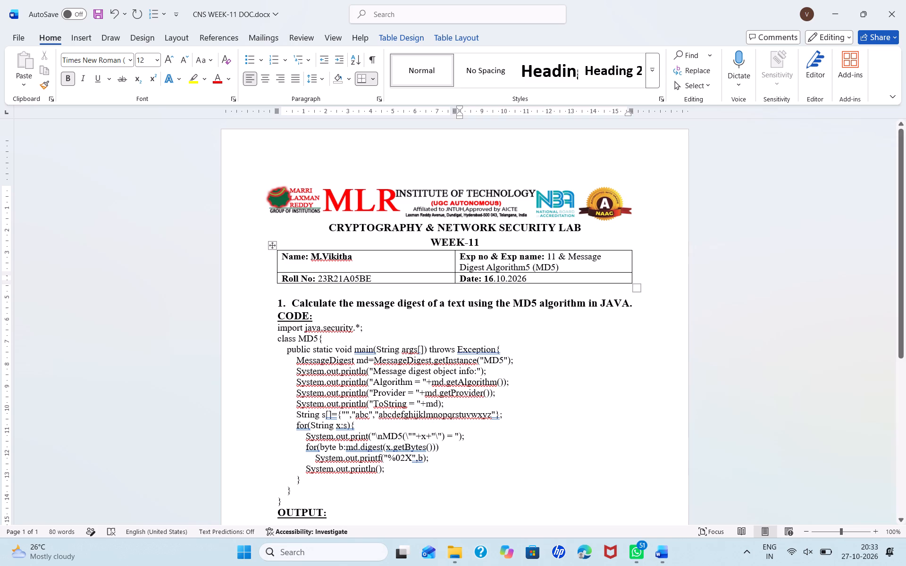
Correct the ending of the roll number in the header table to BD.
left_click(393, 281)
key("BackSpace")
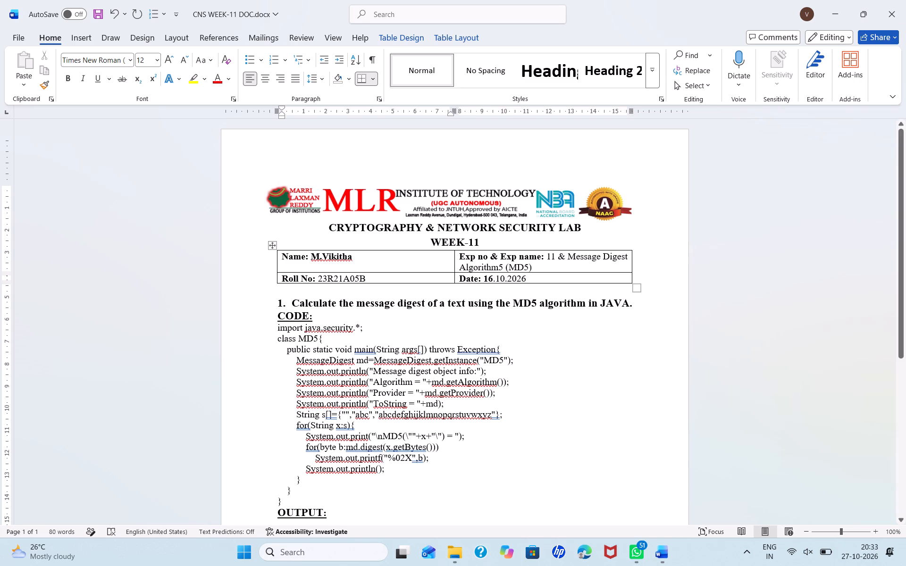
key("d")
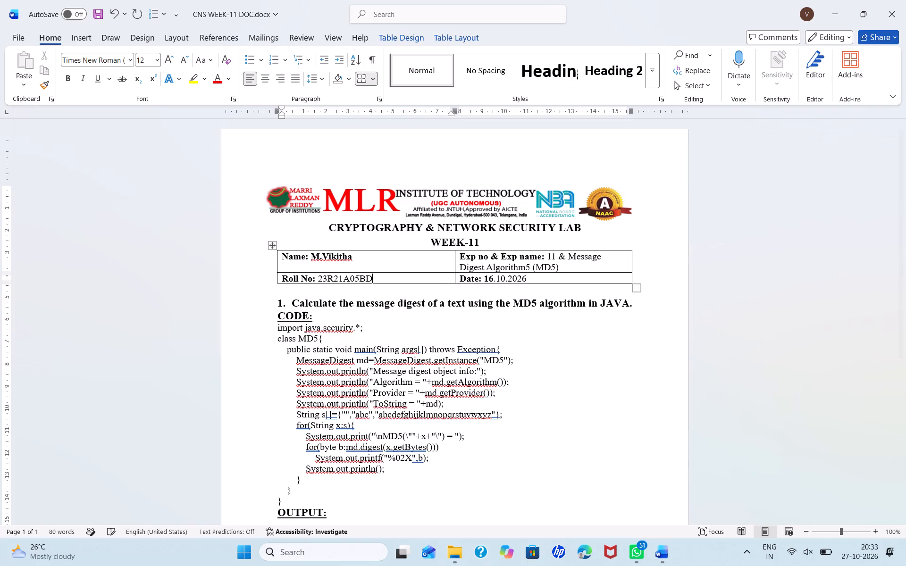
Save a copy of the document as a PDF named CNS WEEK-11 BD in the Downloads folder and close the published PDF.
left_click(19, 40)
left_click(49, 219)
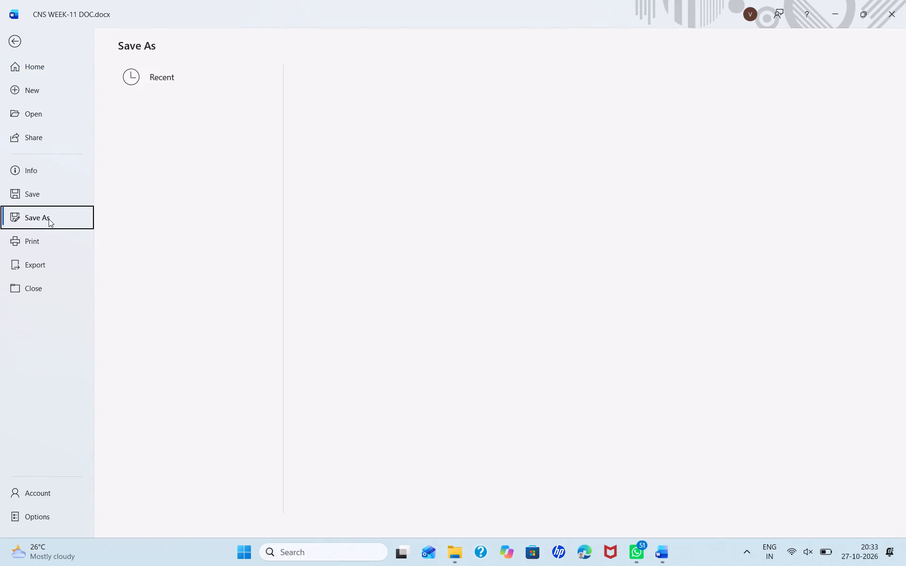
left_click(125, 276)
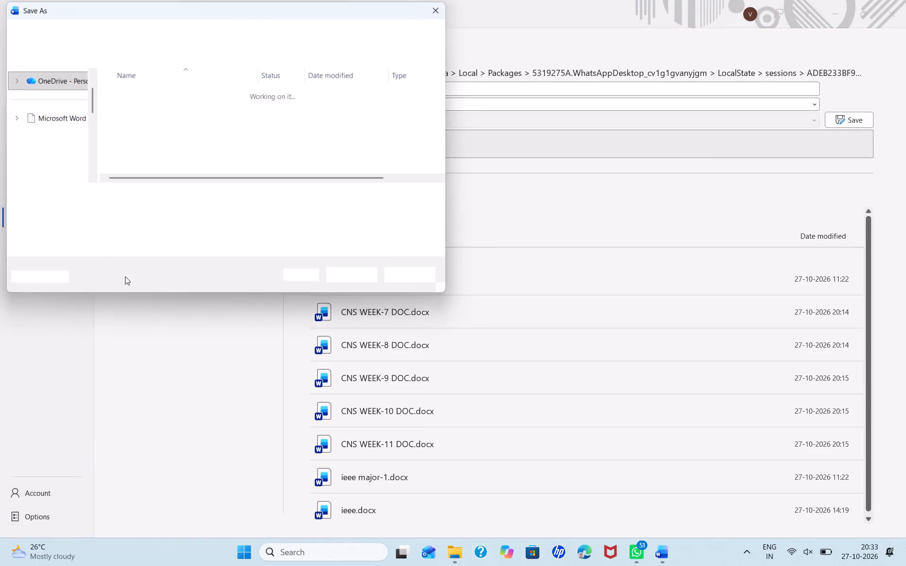
left_click(47, 119)
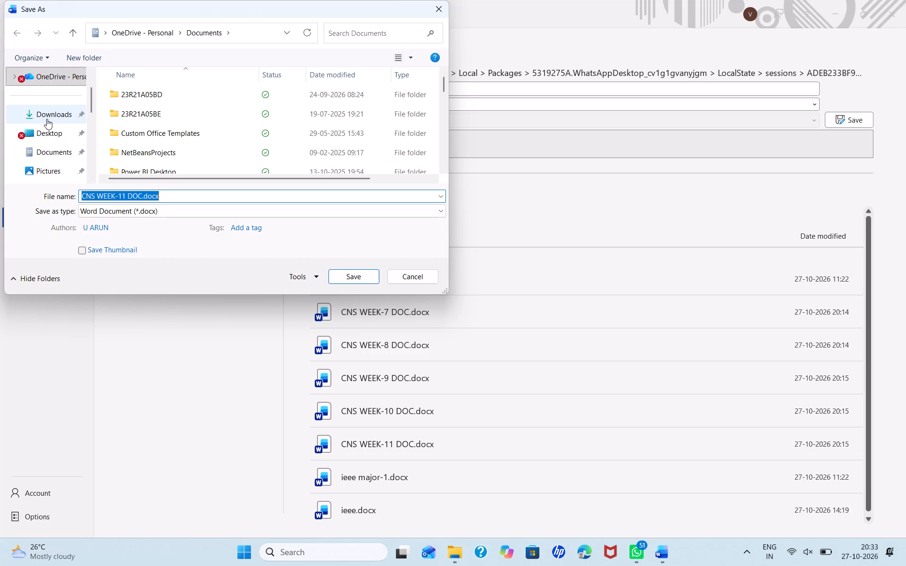
left_click(116, 212)
left_click(115, 280)
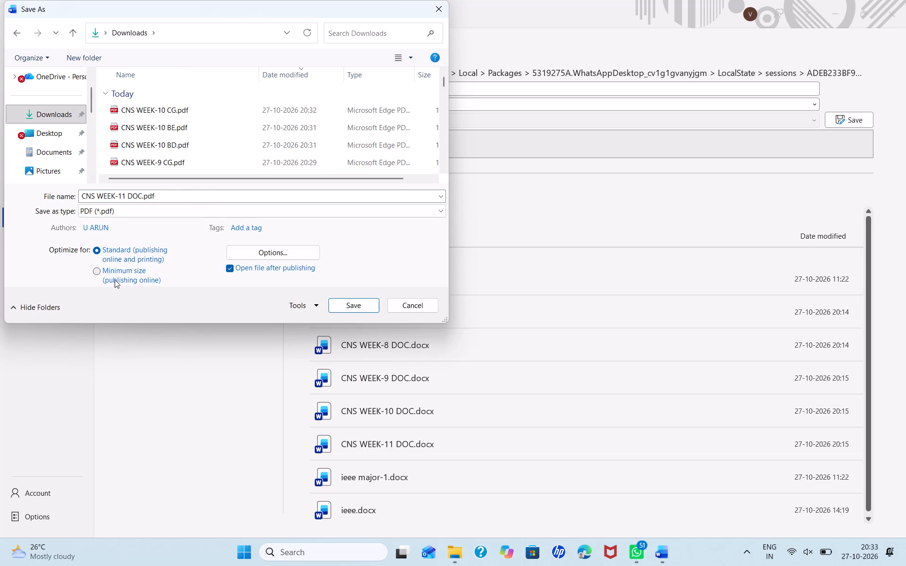
left_click(142, 195)
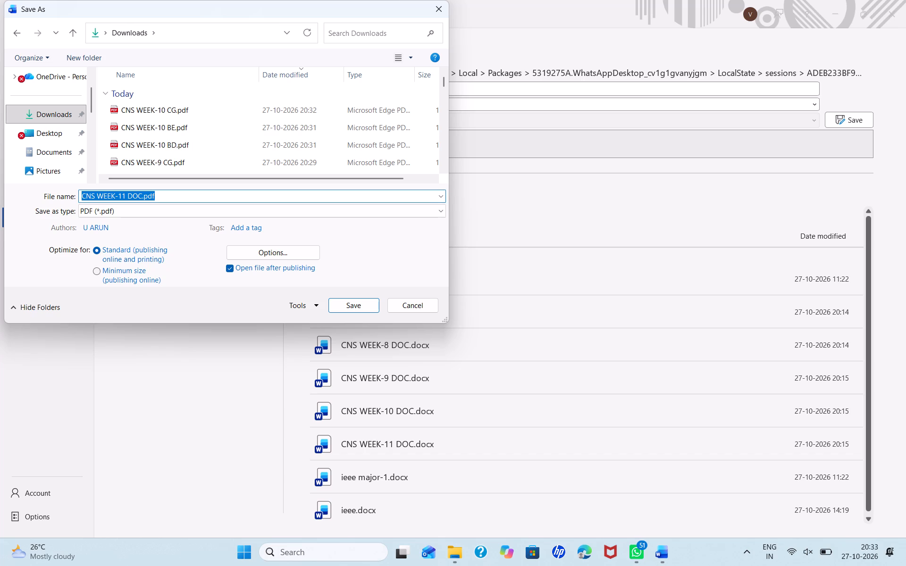
left_click(142, 195)
key("BackSpace")
key("BackSpace")
key("BackSpace")
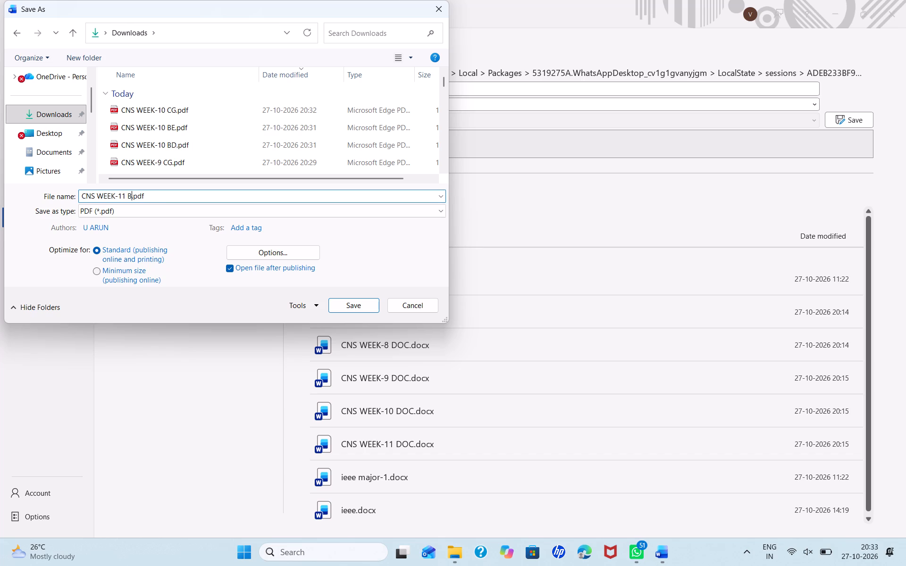
key("d")
left_click(352, 306)
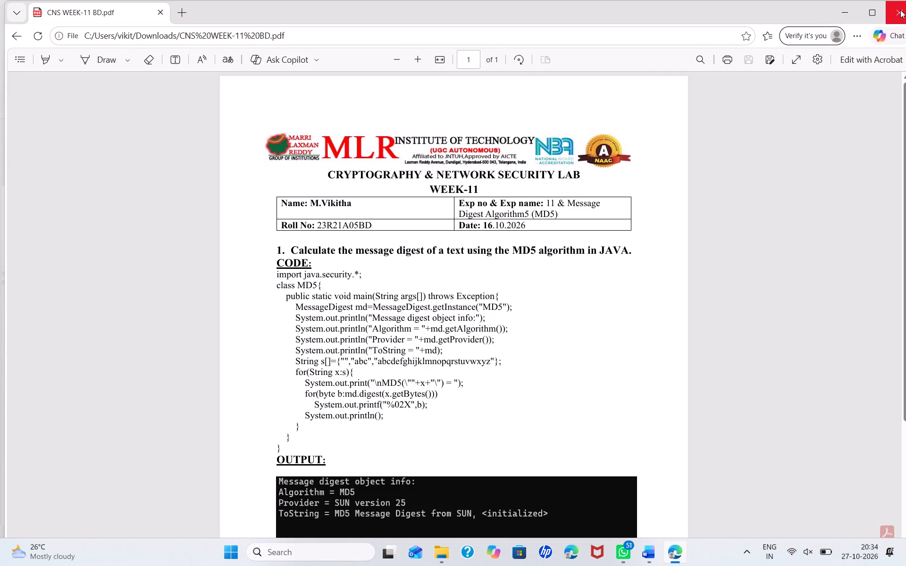
left_click(900, 10)
Replace the name and roll number ending in the header table with those of the student whose roll number ends in BE.
left_click(372, 259)
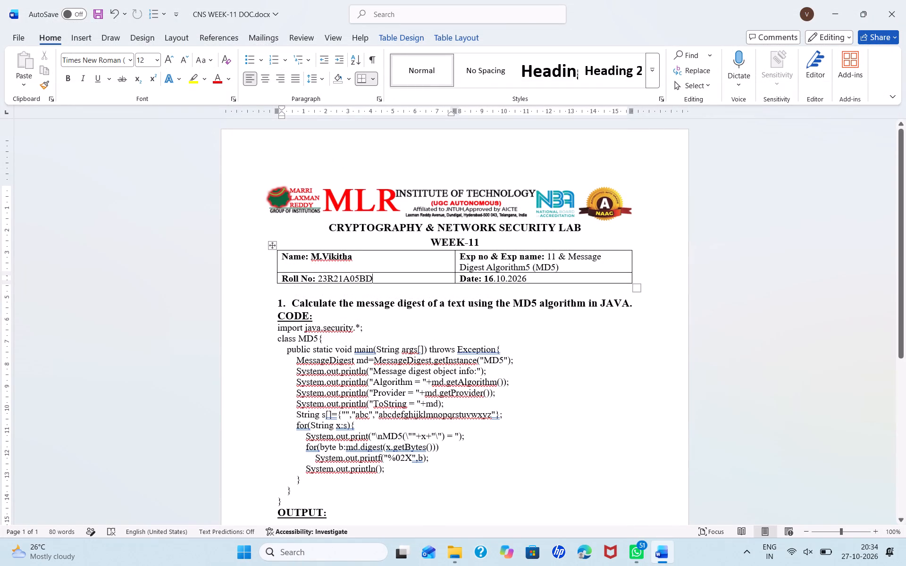
key("BackSpace")
key("BackSpace")
key("BackSpace")
key("BackSpace")
key("BackSpace")
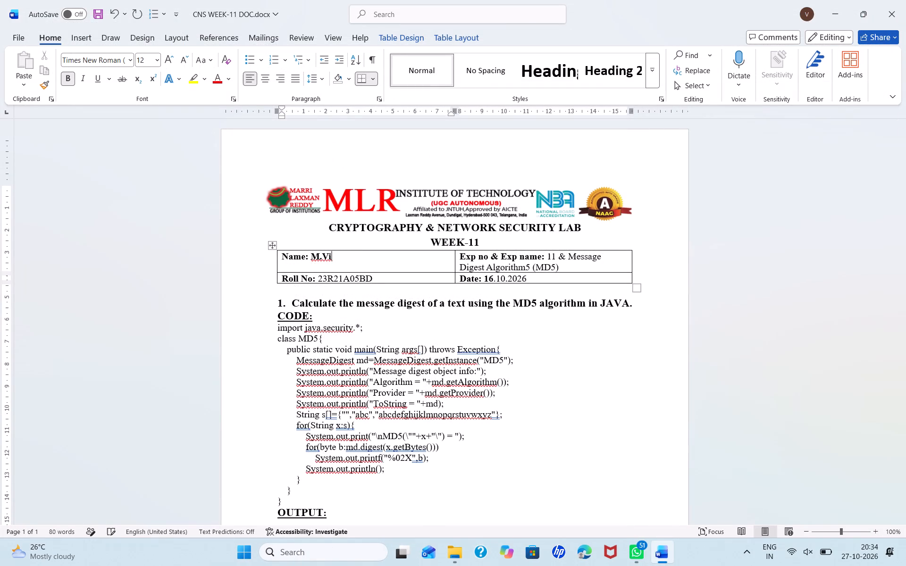
type("vek")
left_click(394, 279)
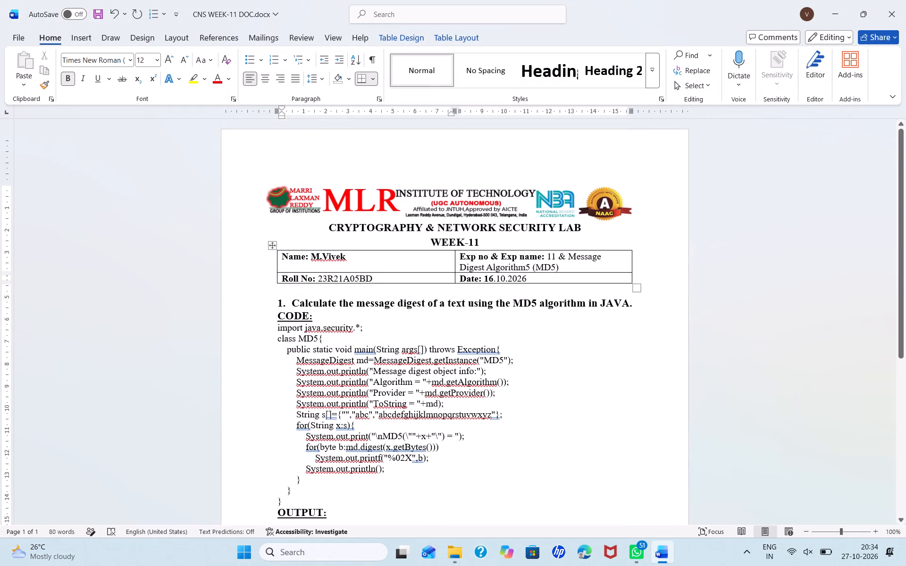
key("BackSpace")
key("BackSpace")
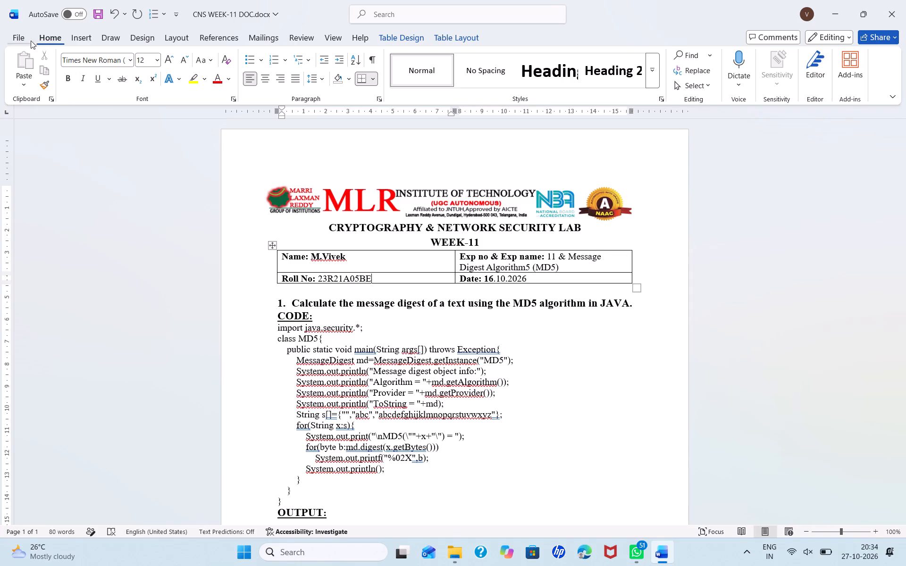
Save a copy of the document as a PDF named CNS WEEK-11 BE in the Downloads folder and close the published PDF.
left_click(24, 35)
left_click(28, 221)
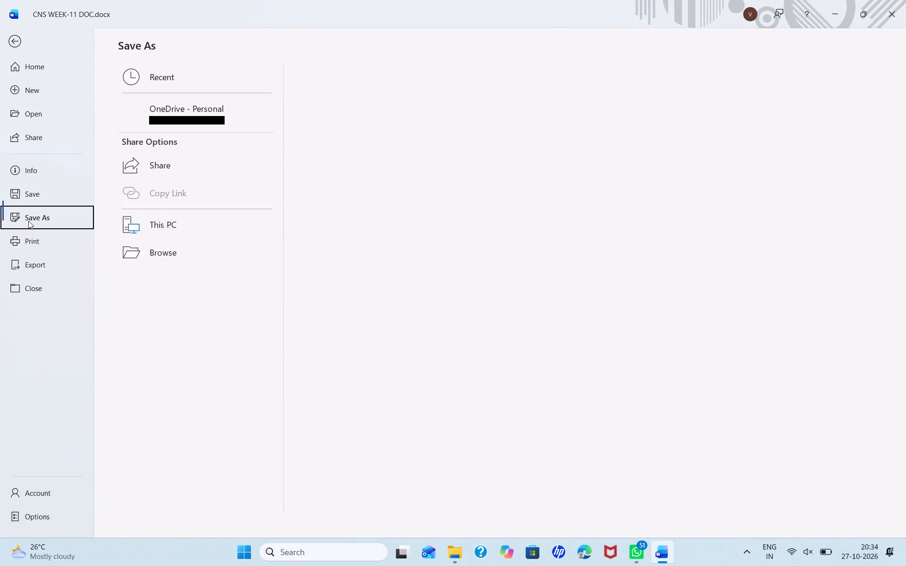
left_click(148, 280)
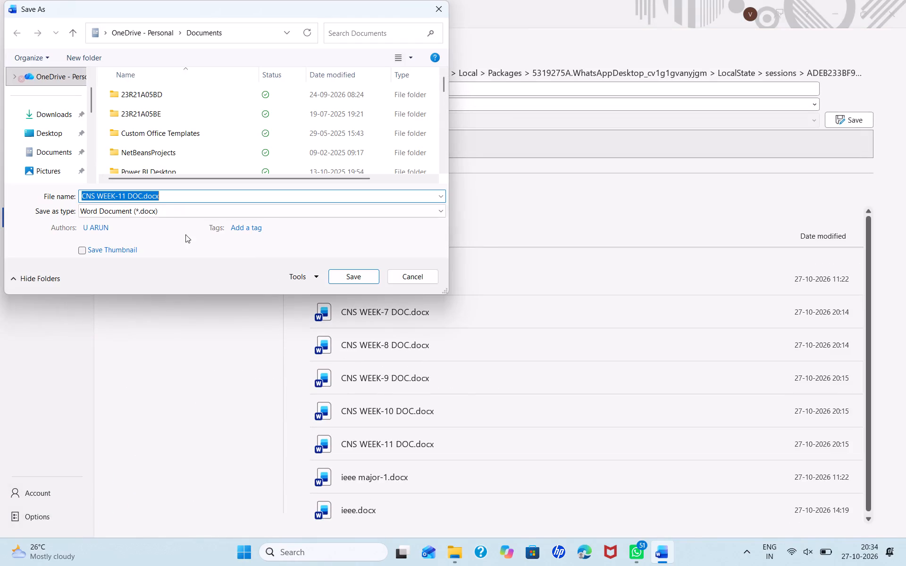
left_click(143, 194)
key("Left")
key("BackSpace")
key("BackSpace")
key("BackSpace")
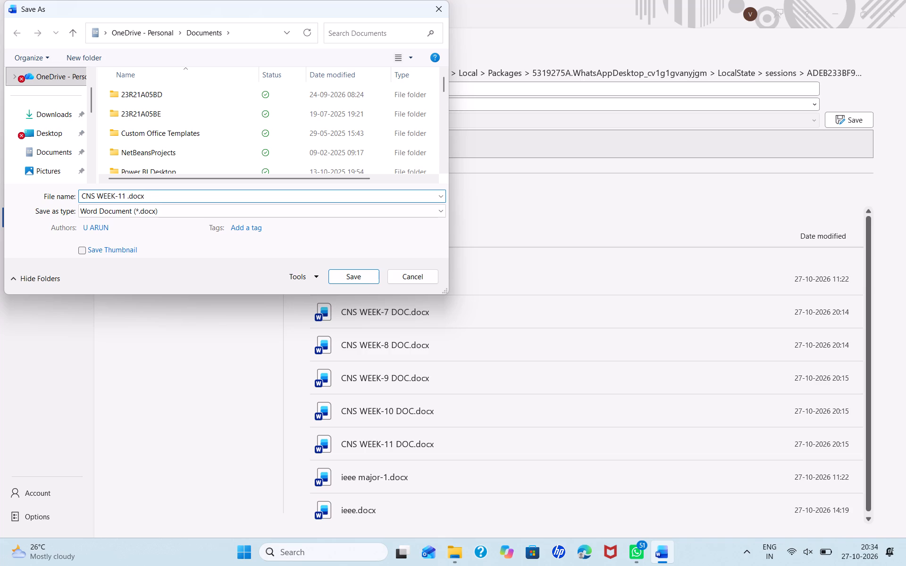
type("BE")
left_click(145, 211)
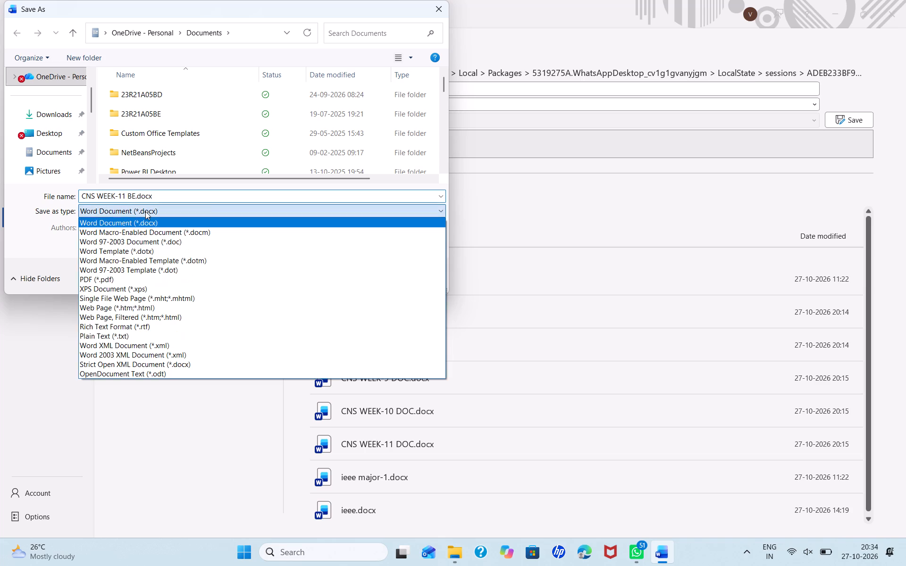
left_click(138, 275)
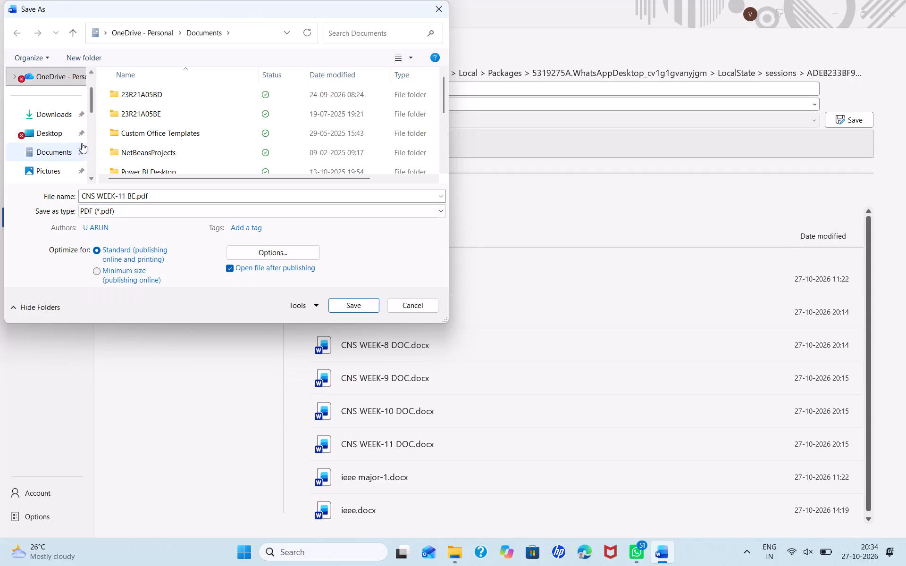
left_click(61, 118)
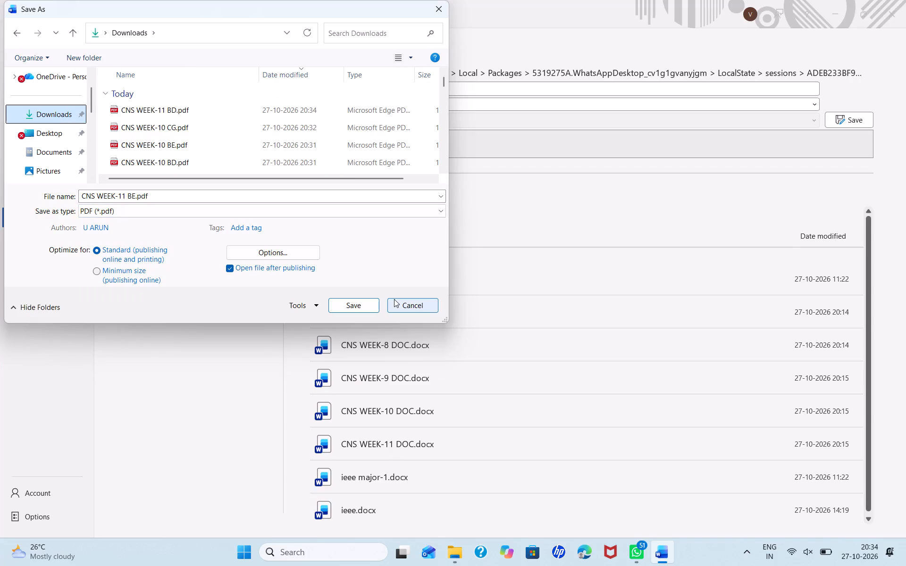
left_click(356, 304)
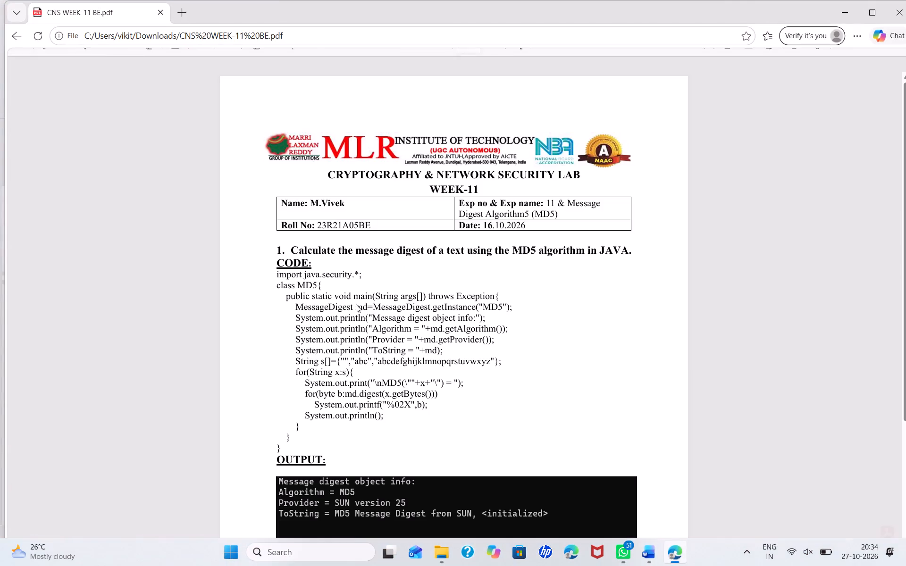
left_click(905, 11)
Clear the student's name from the Name cell of the header table and enter the initial V followed by a period.
left_click(355, 261)
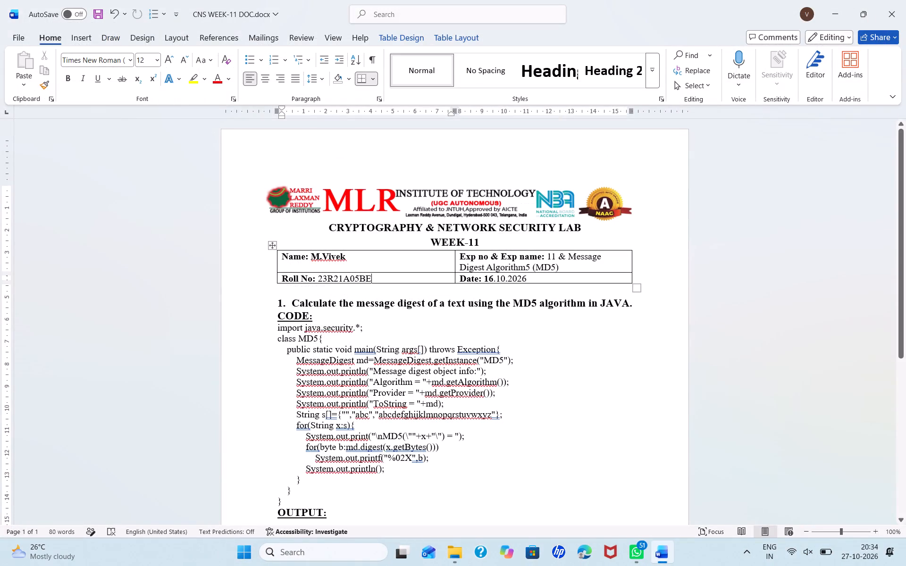
key("BackSpace")
key("BackSpace")
key("BackSpace")
key("BackSpace")
key("BackSpace")
key("BackSpace")
key("BackSpace")
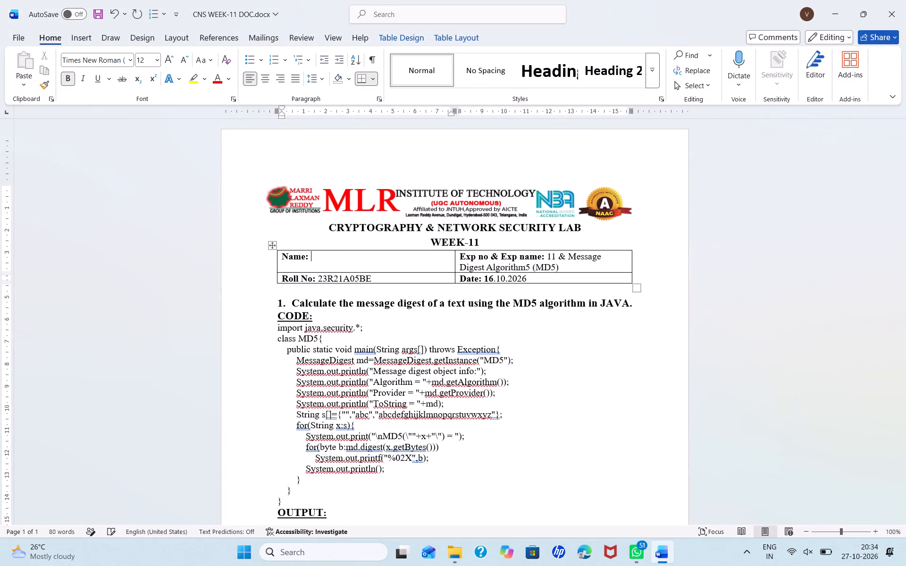
key("period")
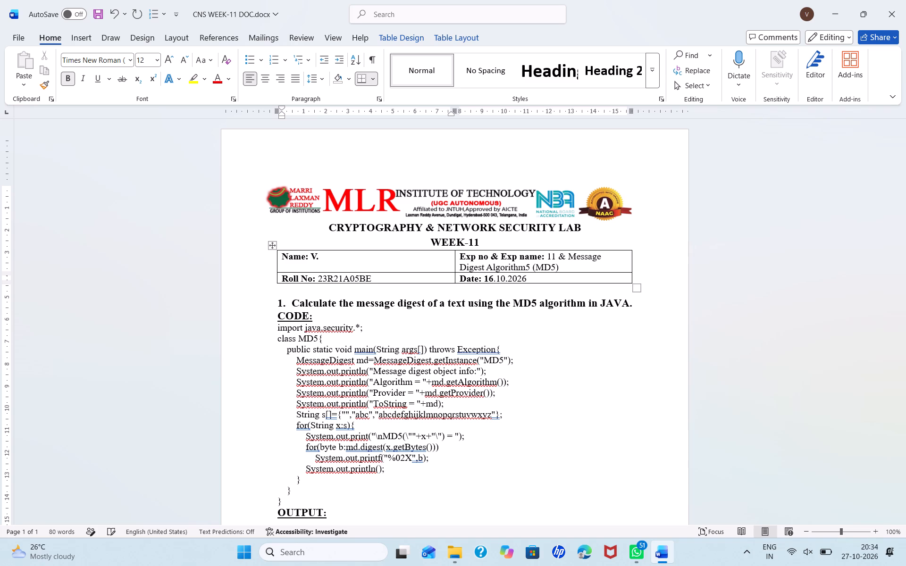
Complete the student's name after the initial V in the header table and change the roll number's ending to CG.
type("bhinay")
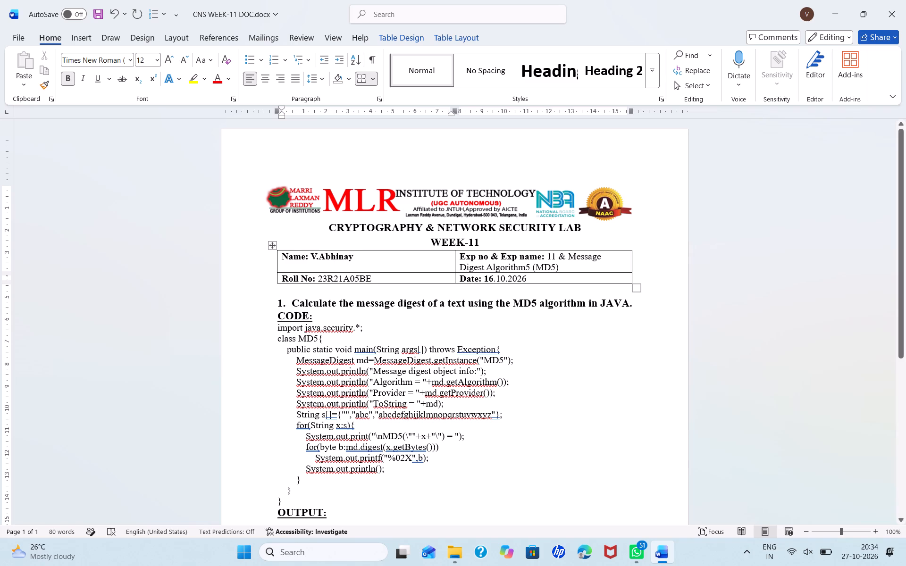
left_click(379, 278)
key("BackSpace")
key("BackSpace")
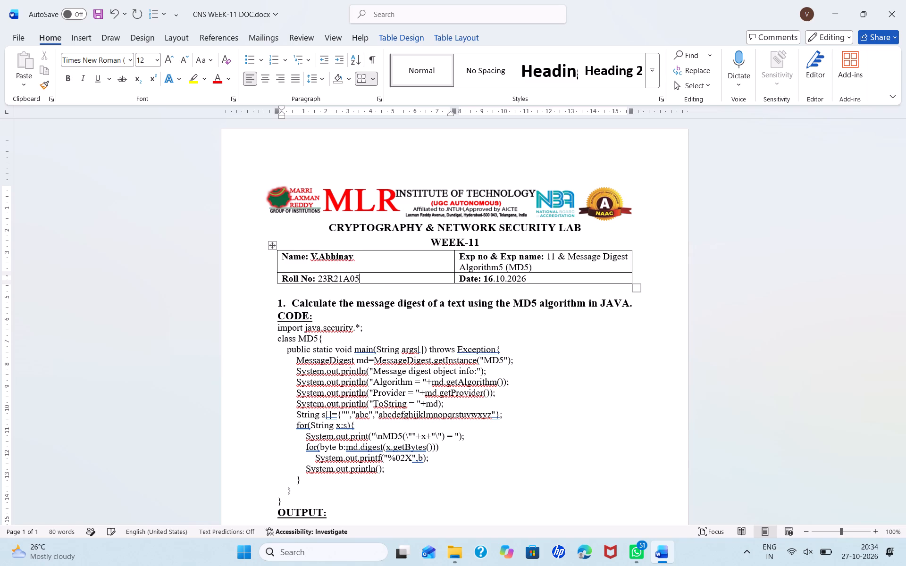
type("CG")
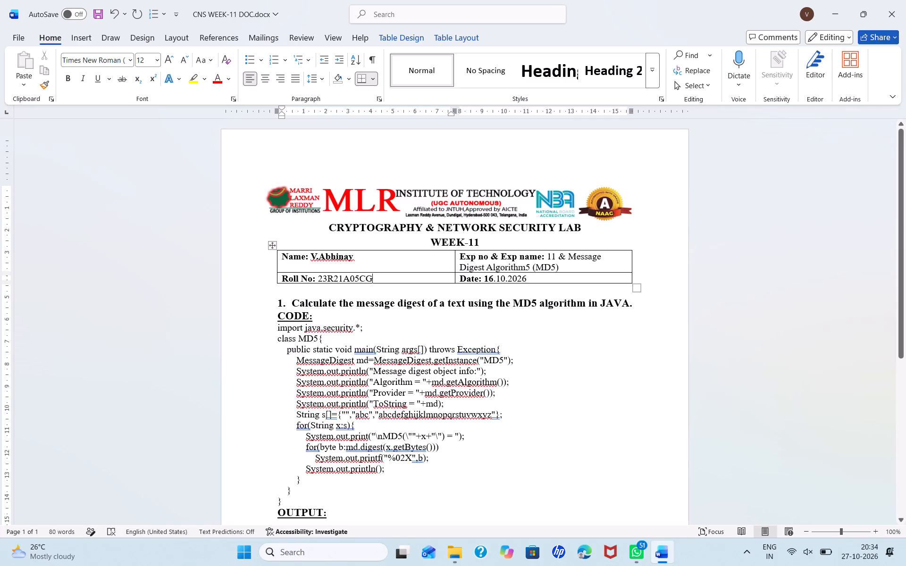
left_click(3, 32)
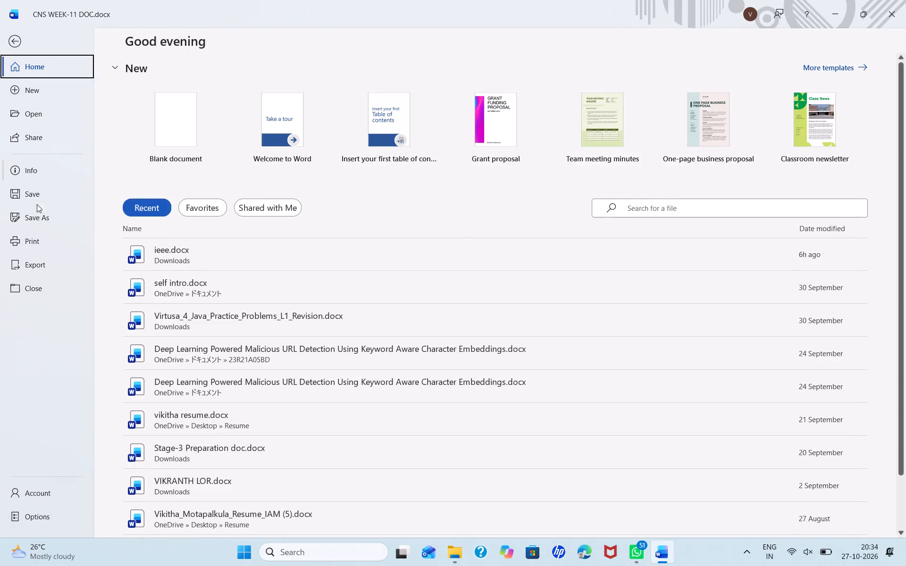